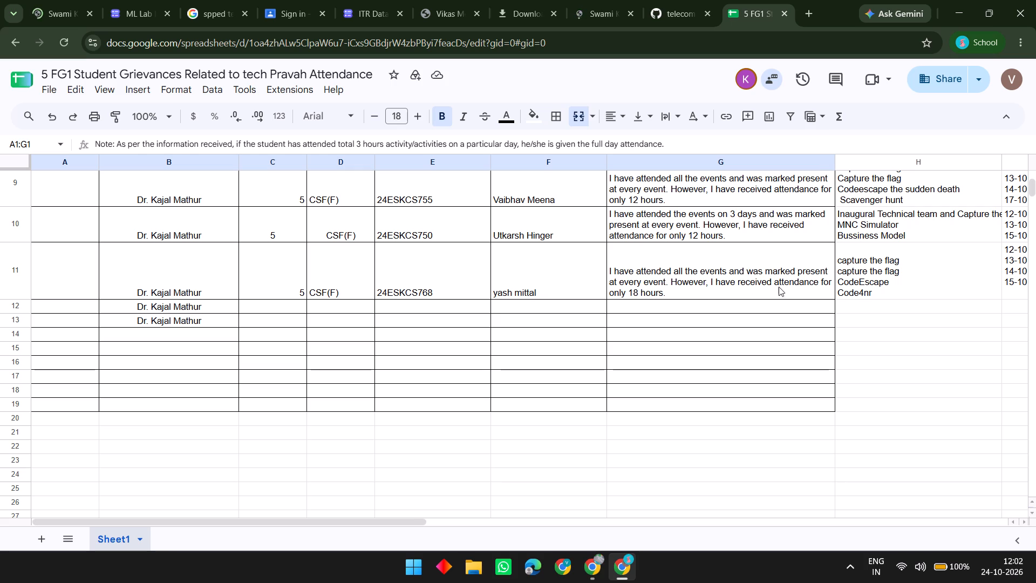
Copy the full grievance text about receiving attendance for only 18 hours from cell G11.
drag(665, 294, 685, 292)
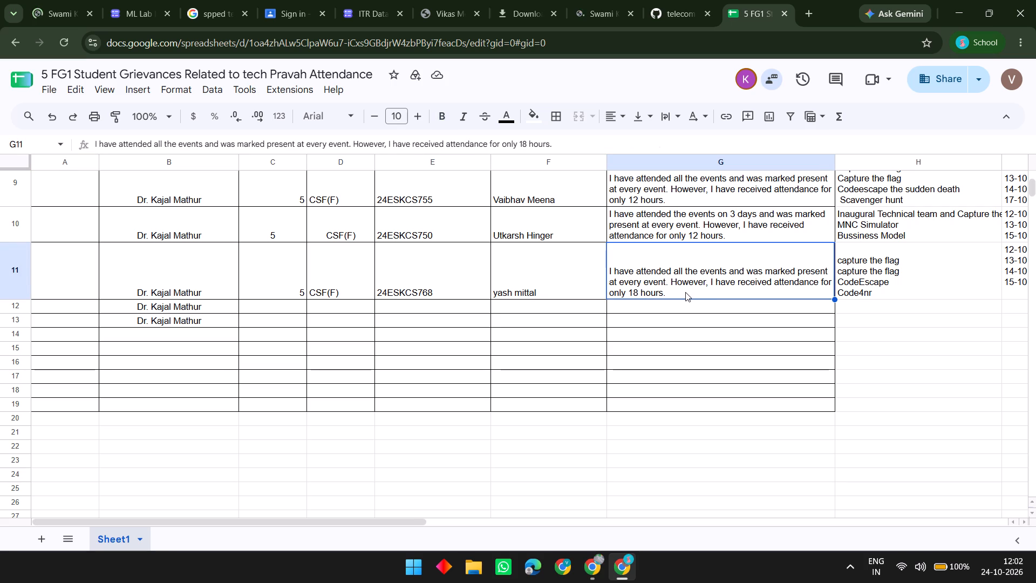
click(685, 292)
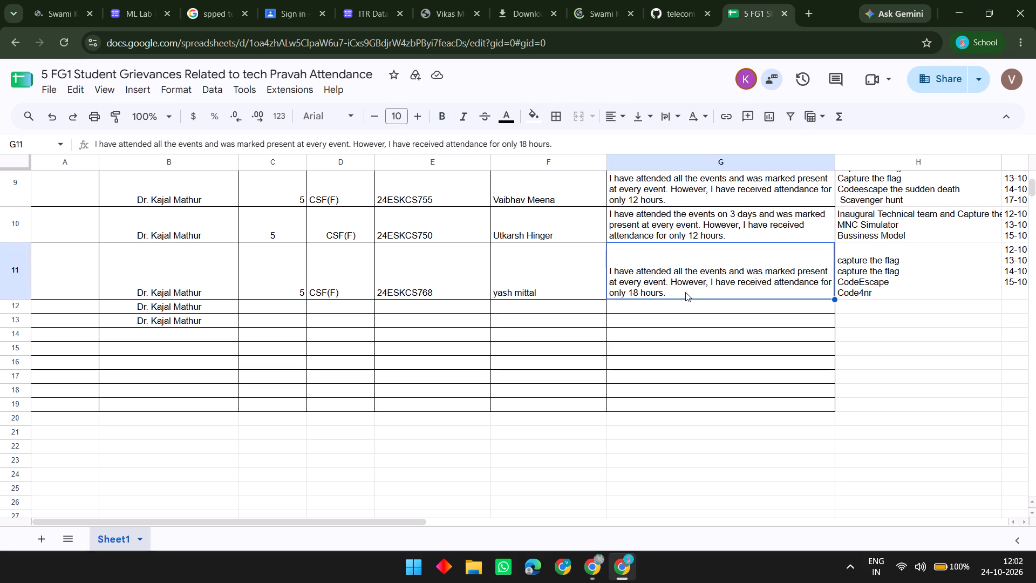
key(ctrl+a)
double_click(685, 292)
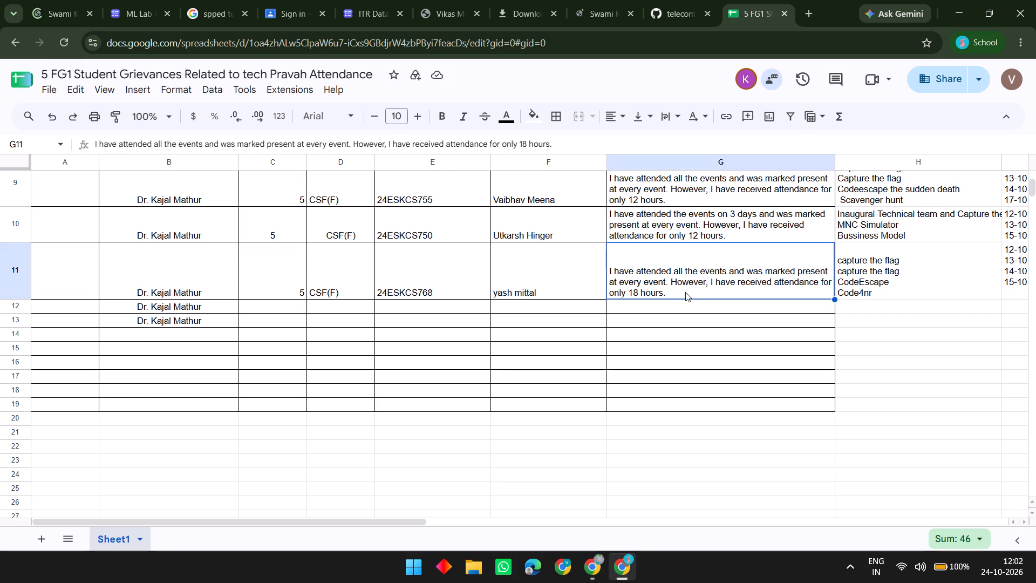
key(ctrl+a)
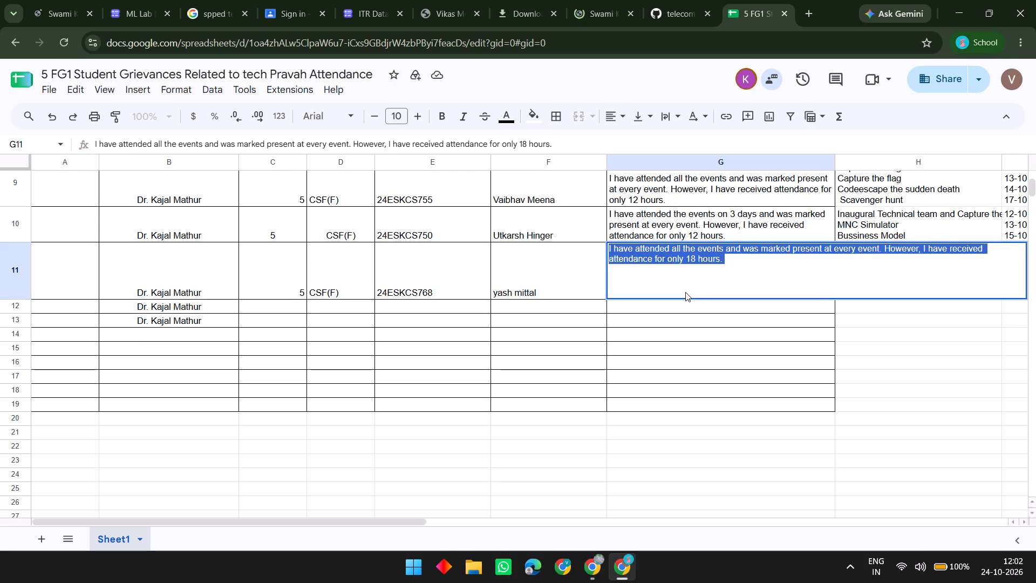
key(ctrl+c)
click(697, 311)
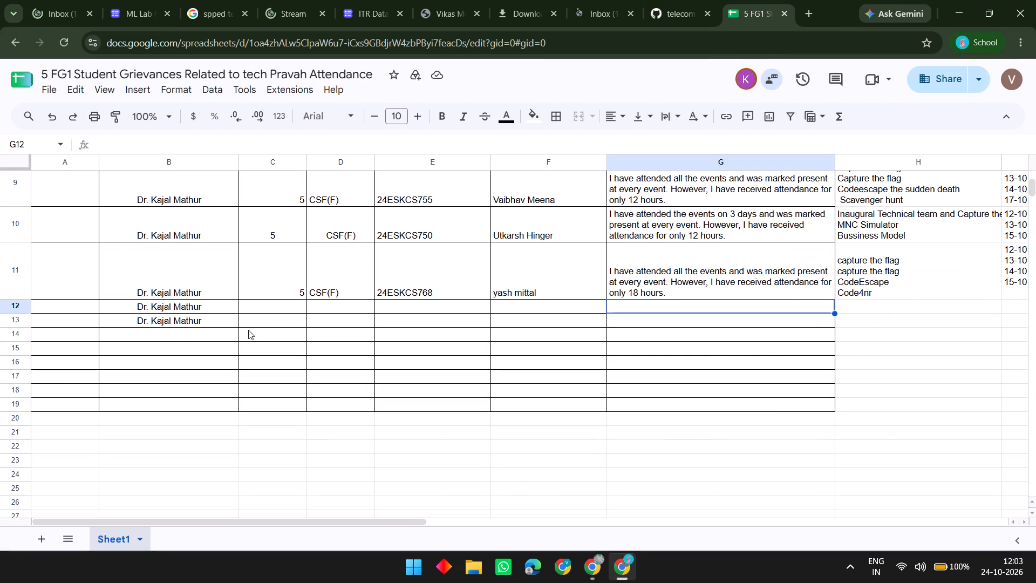
scroll(290, 297, up, 5)
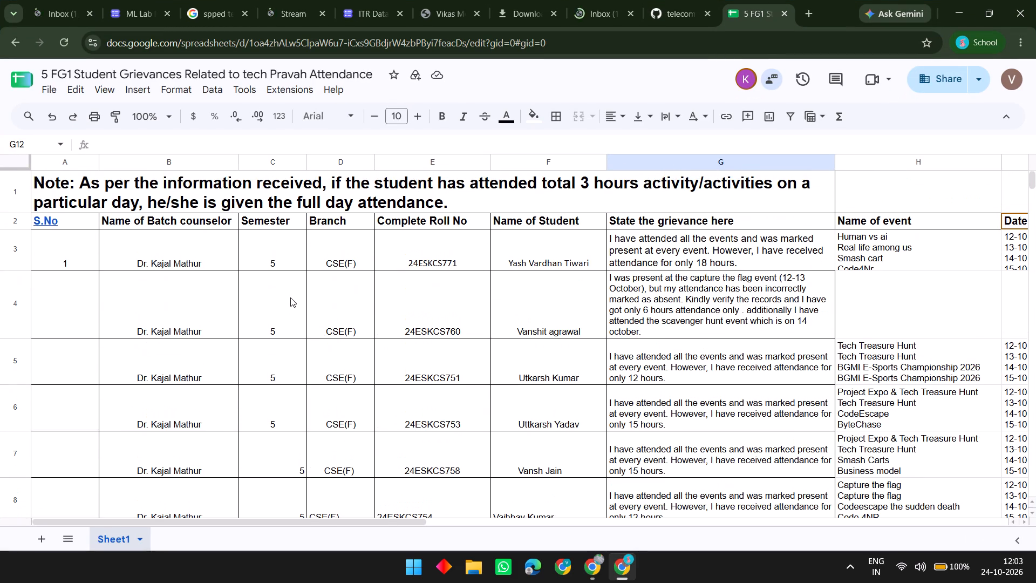
scroll(290, 297, down, 4)
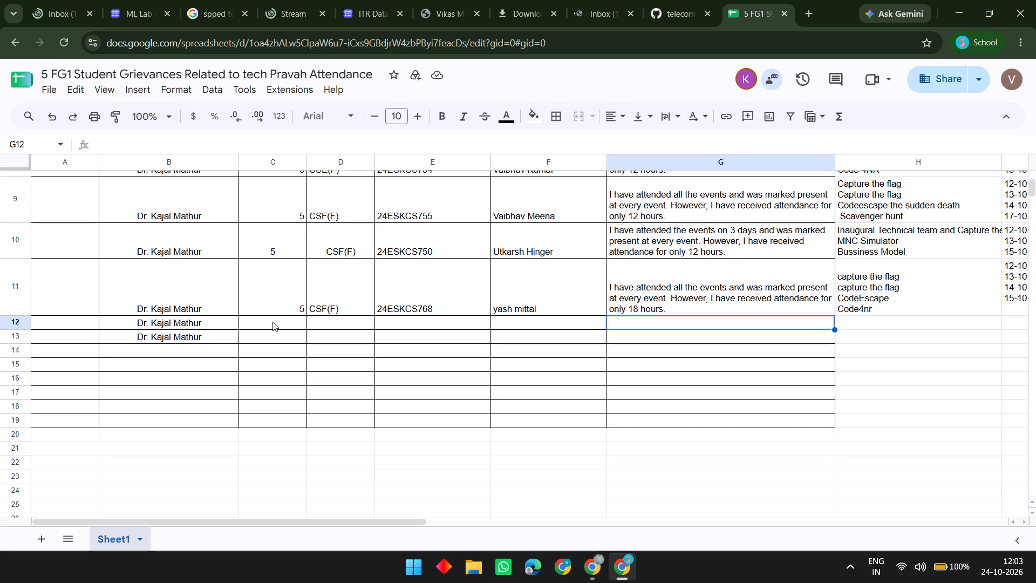
click(272, 322)
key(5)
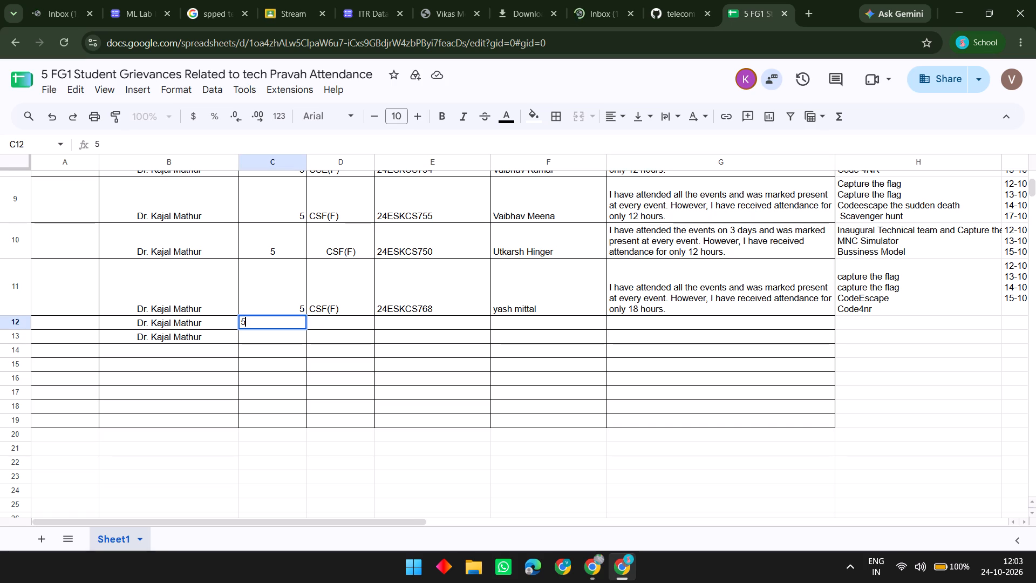
click(342, 324)
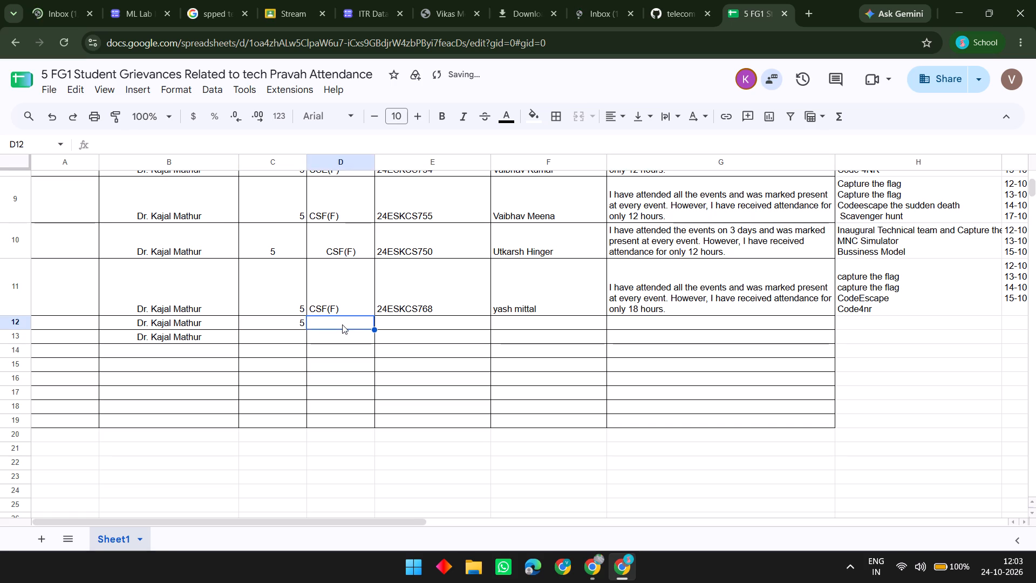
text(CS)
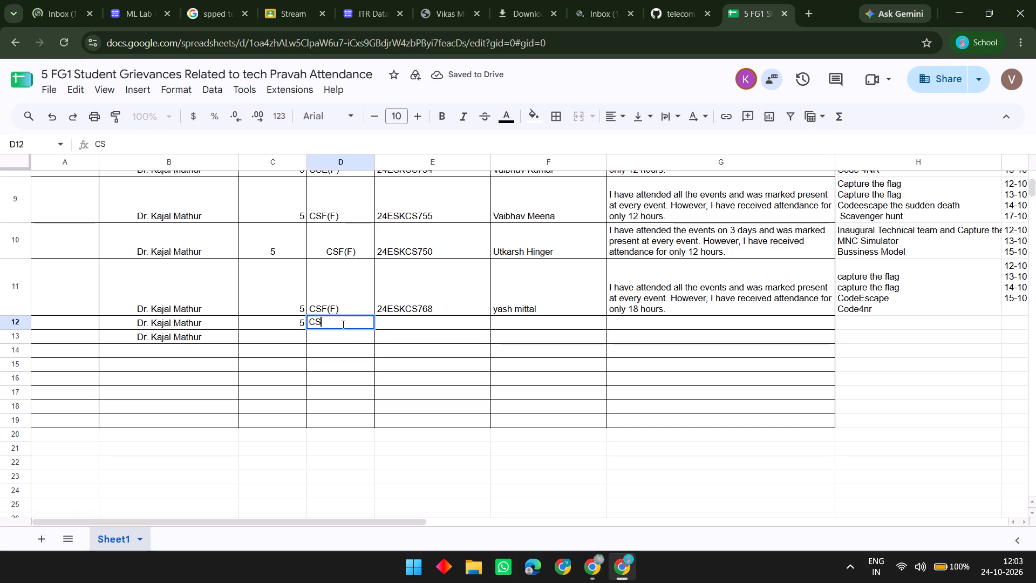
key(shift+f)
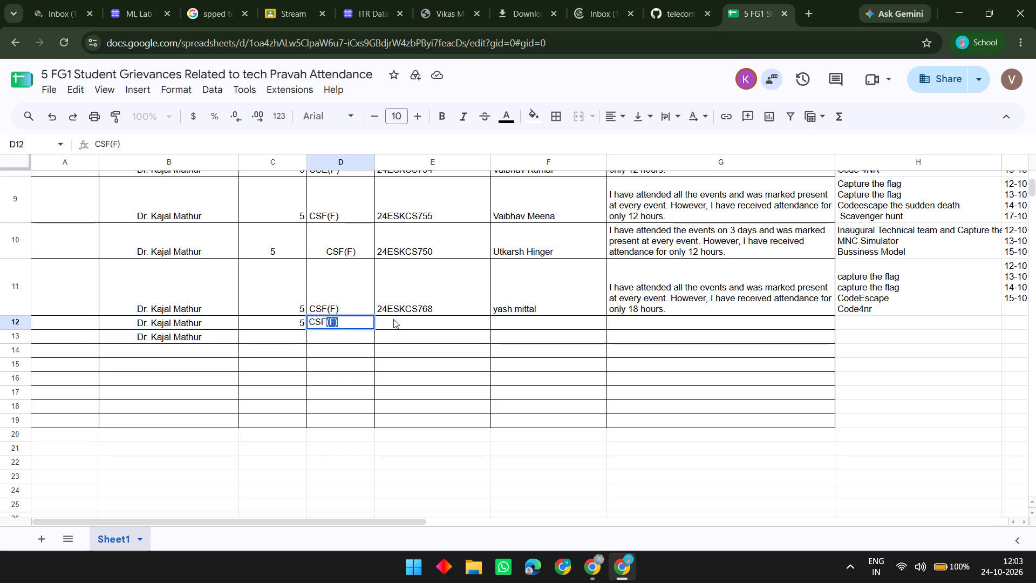
click(353, 322)
Fill in the student's complete roll number and name in row 12.
click(393, 321)
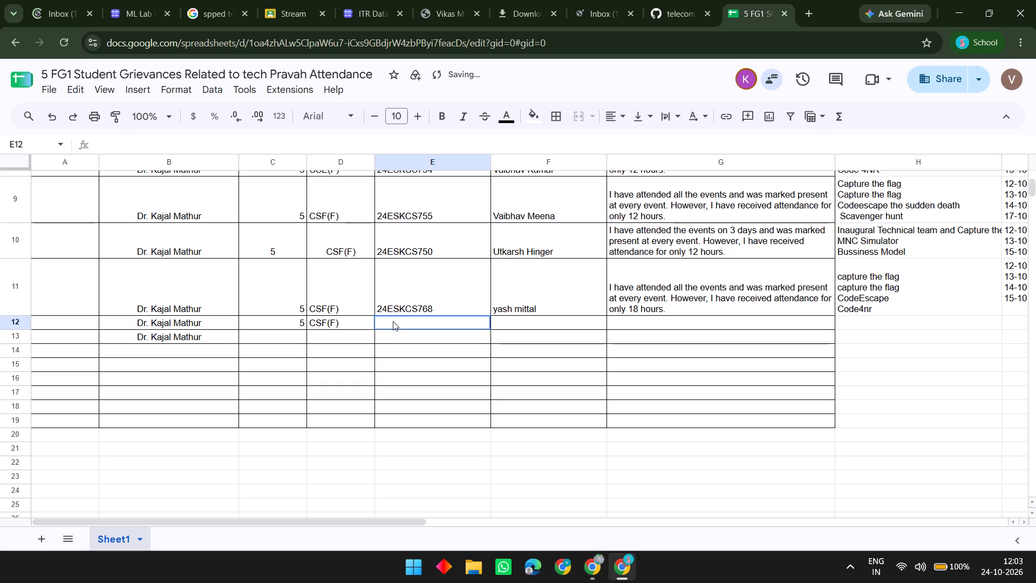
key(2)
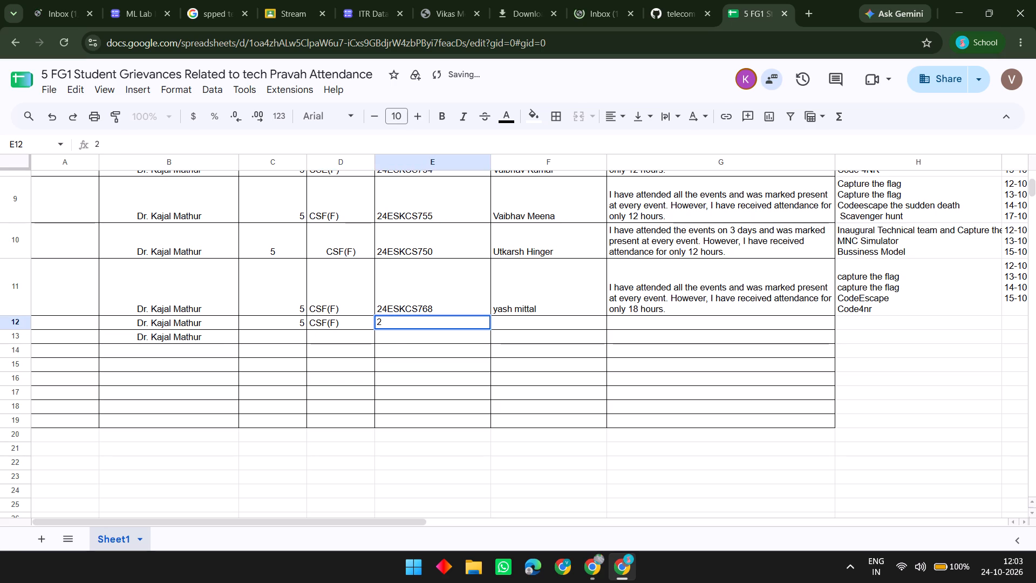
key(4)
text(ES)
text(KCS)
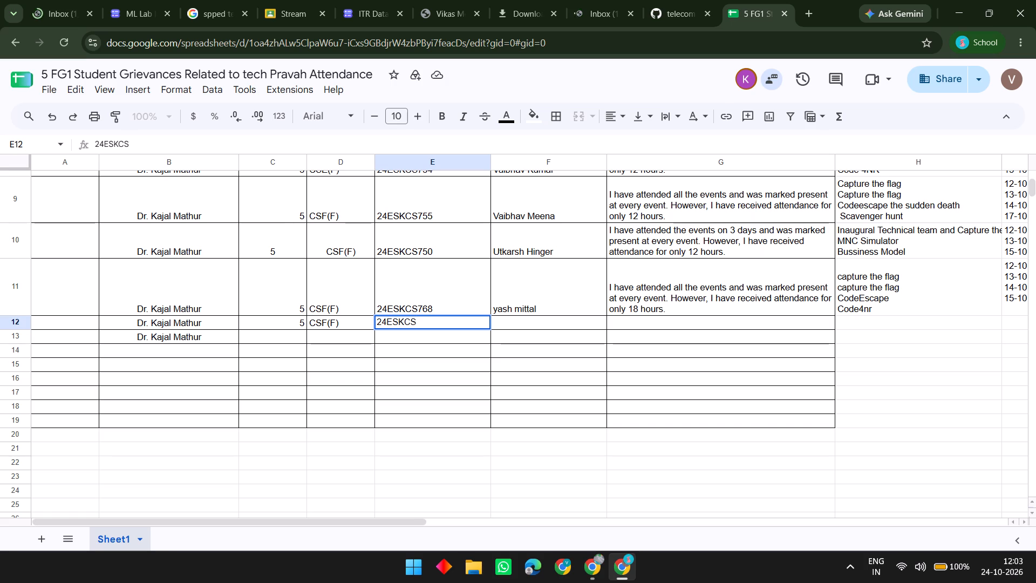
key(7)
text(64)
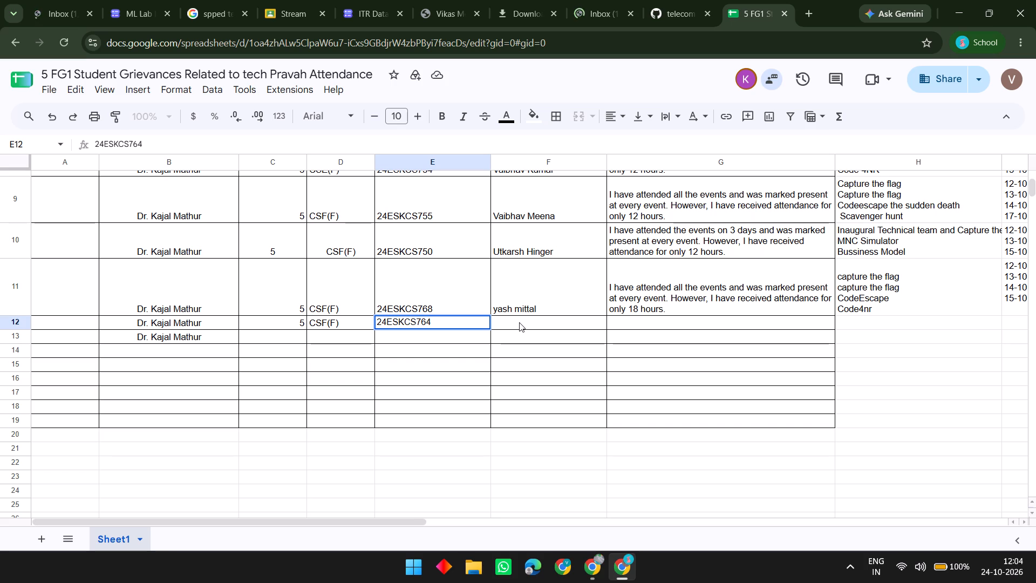
click(519, 322)
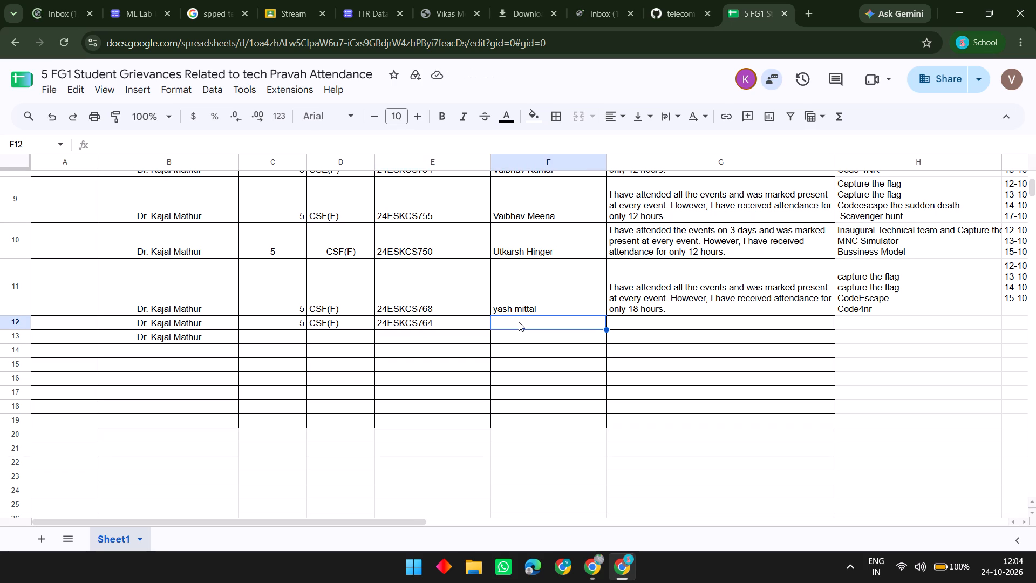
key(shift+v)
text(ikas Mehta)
Paste the polished attendance grievance copied from ChatGPT into cell G12.
click(628, 320)
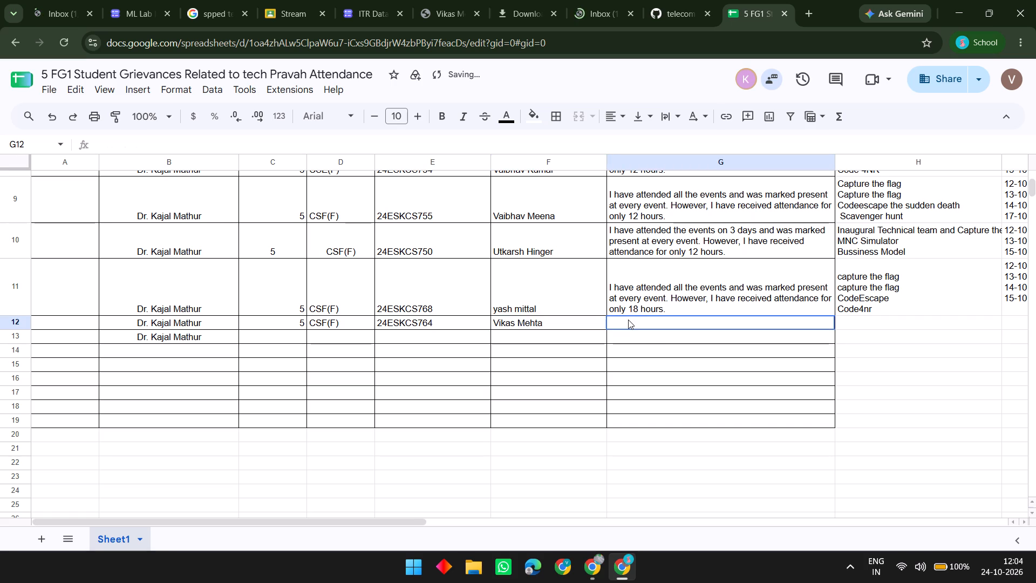
click(628, 320)
double_click(628, 320)
key(ctrl+v)
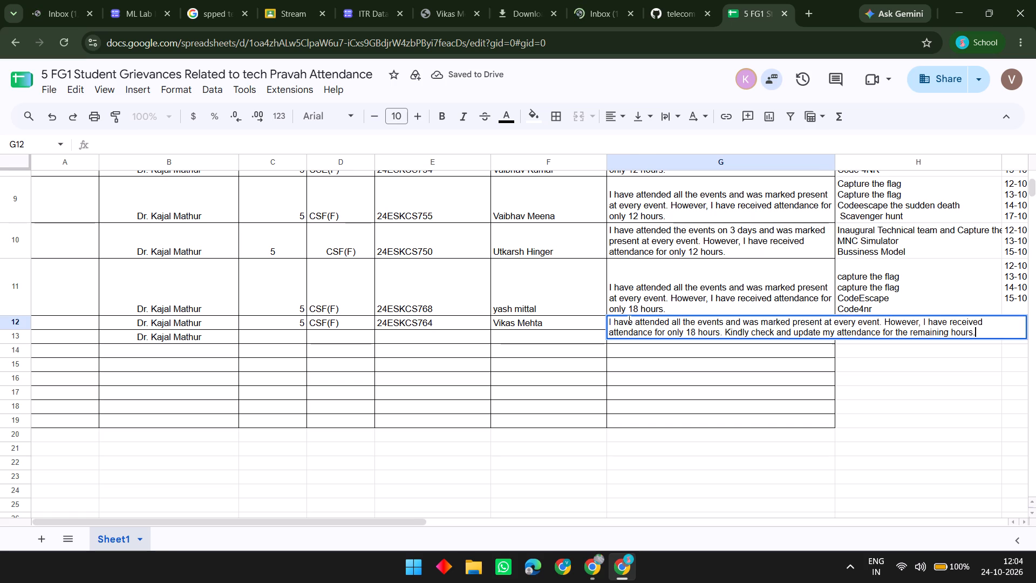
key(Return)
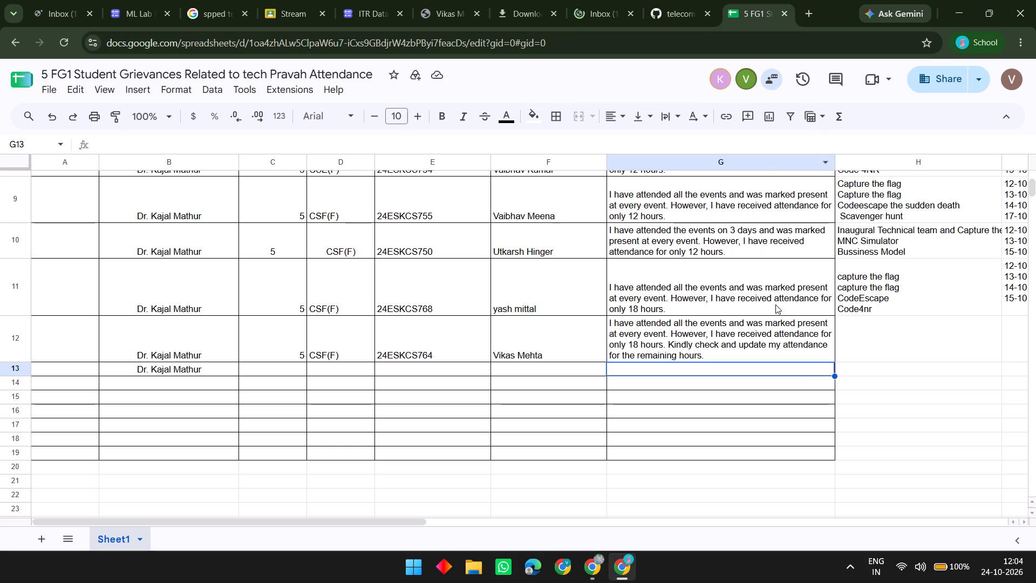
Switch to the Hacker Typer browser window and close it.
click(592, 558)
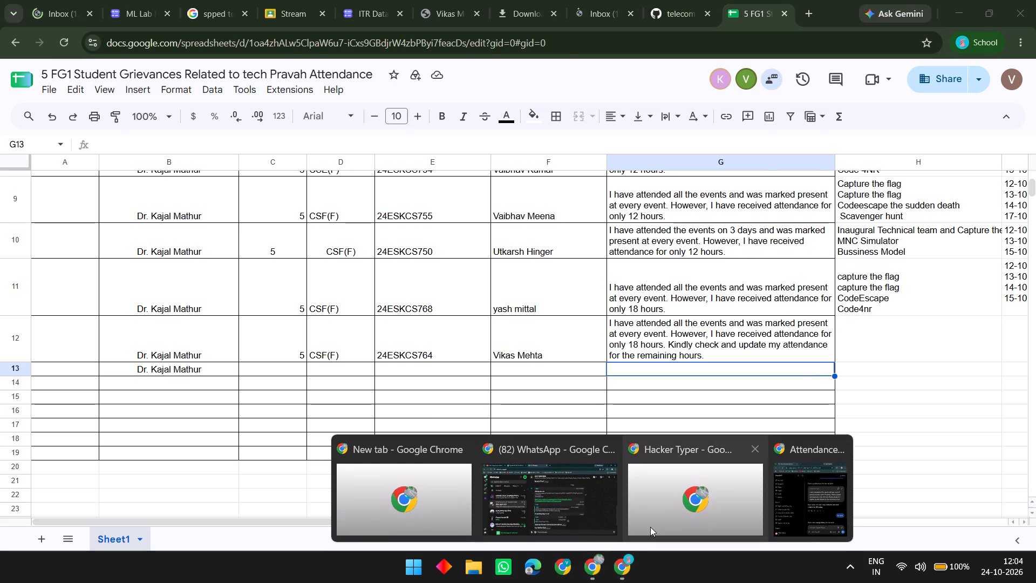
click(674, 507)
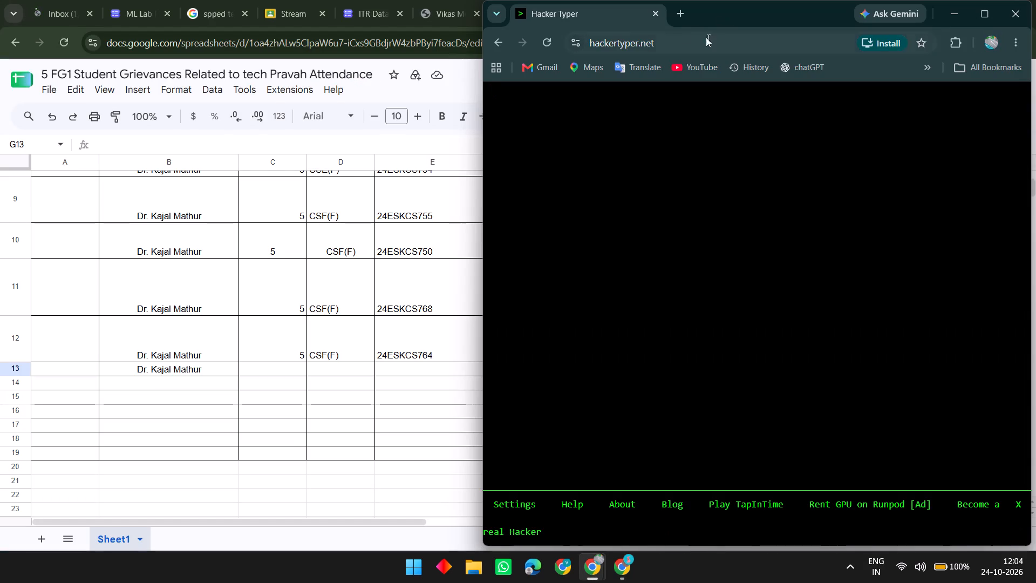
click(654, 9)
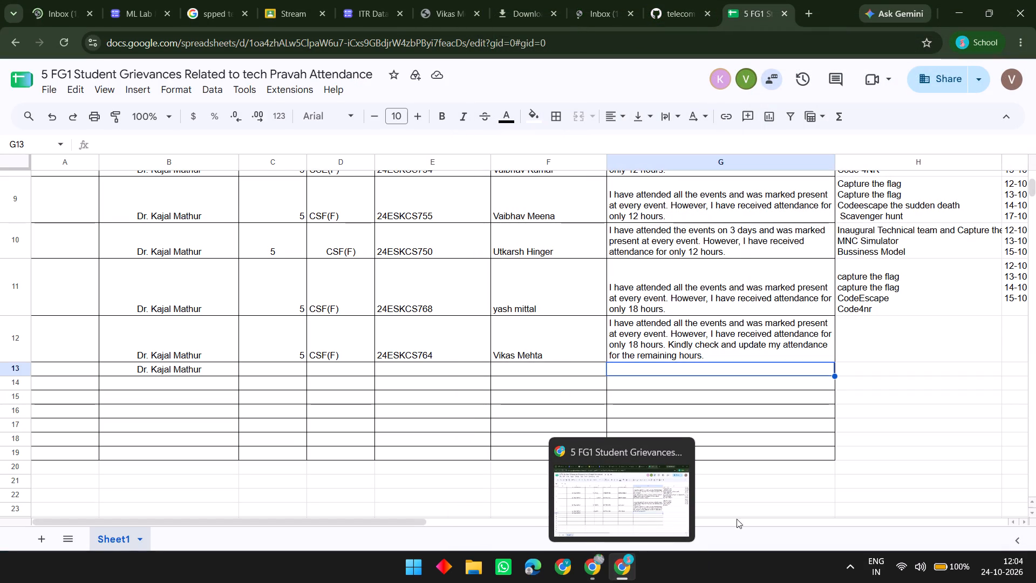
In the grievances spreadsheet, enter "Capture the flag" as the name of event in cell H12.
scroll(873, 327, up, 3)
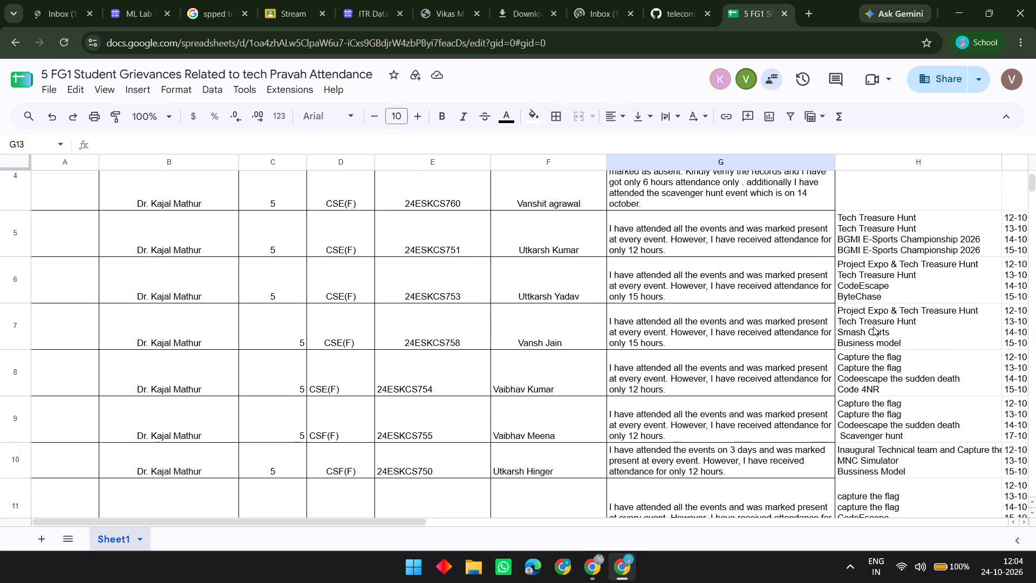
scroll(873, 327, up, 3)
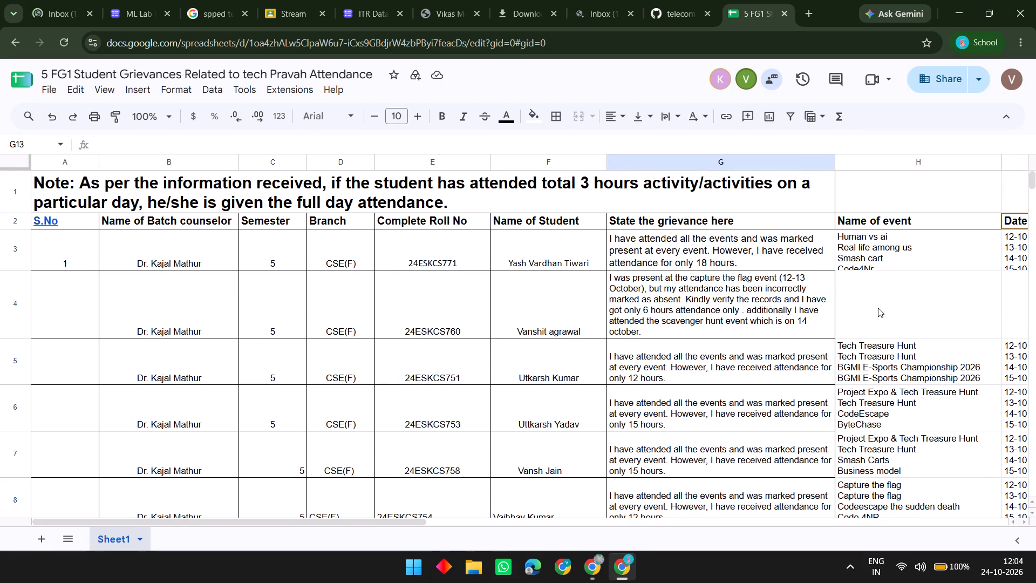
scroll(878, 308, down, 2)
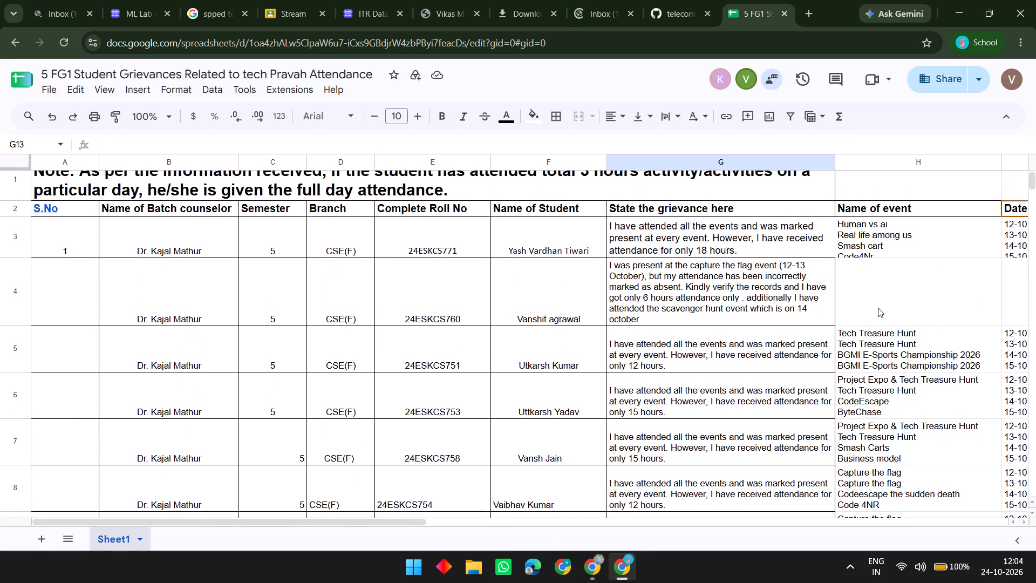
scroll(878, 308, down, 3)
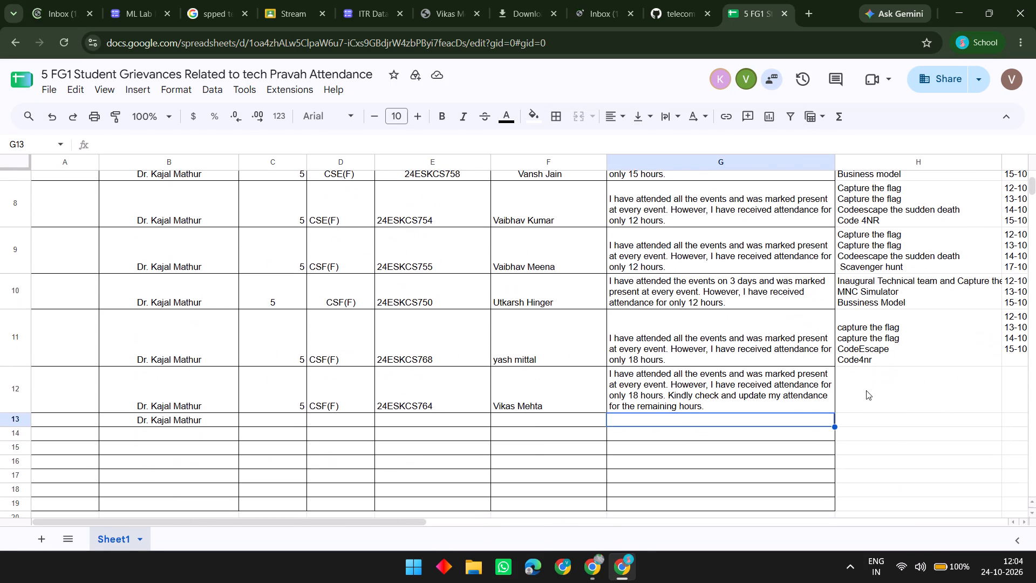
click(843, 371)
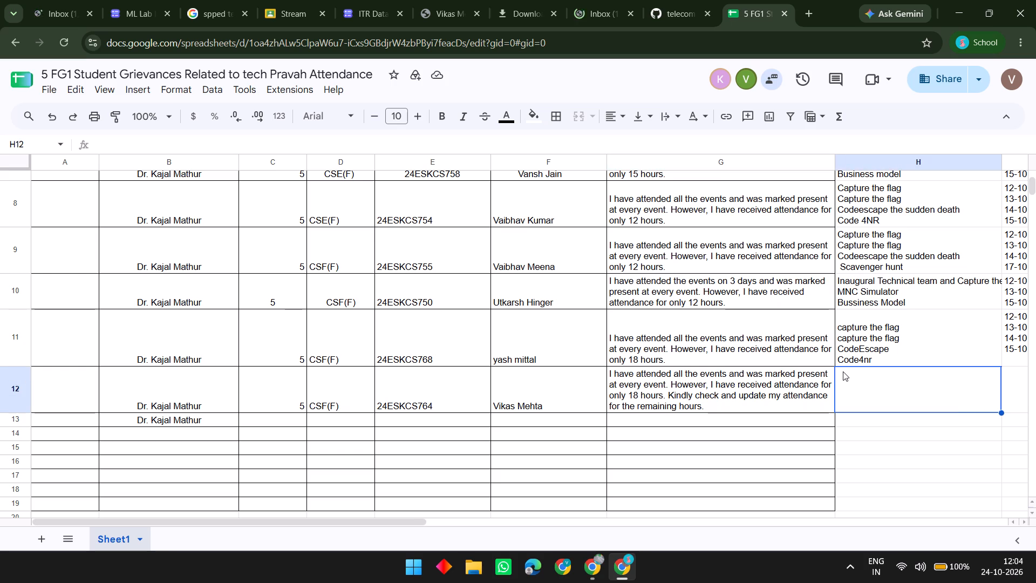
scroll(904, 390, left, 1)
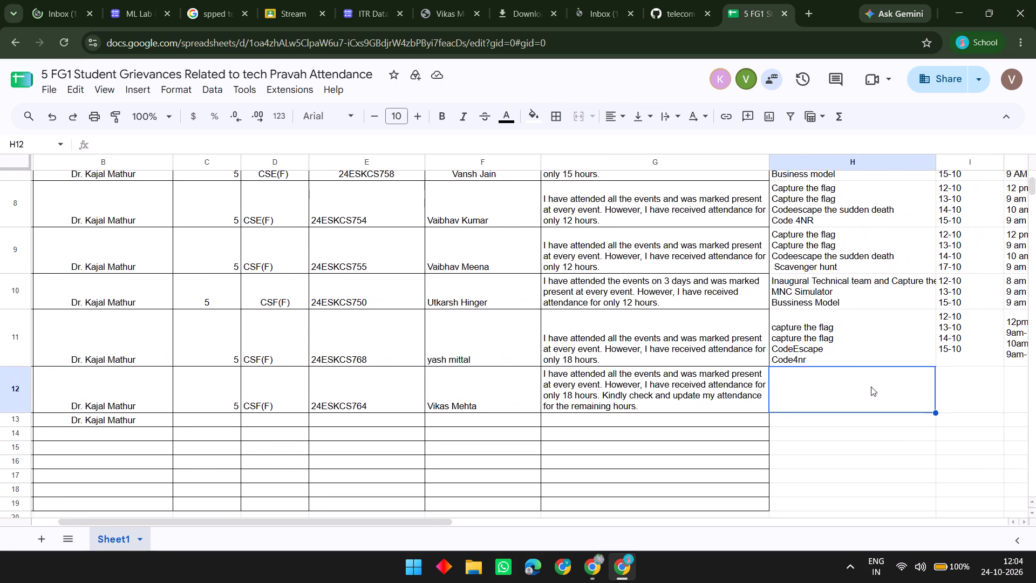
click(776, 374)
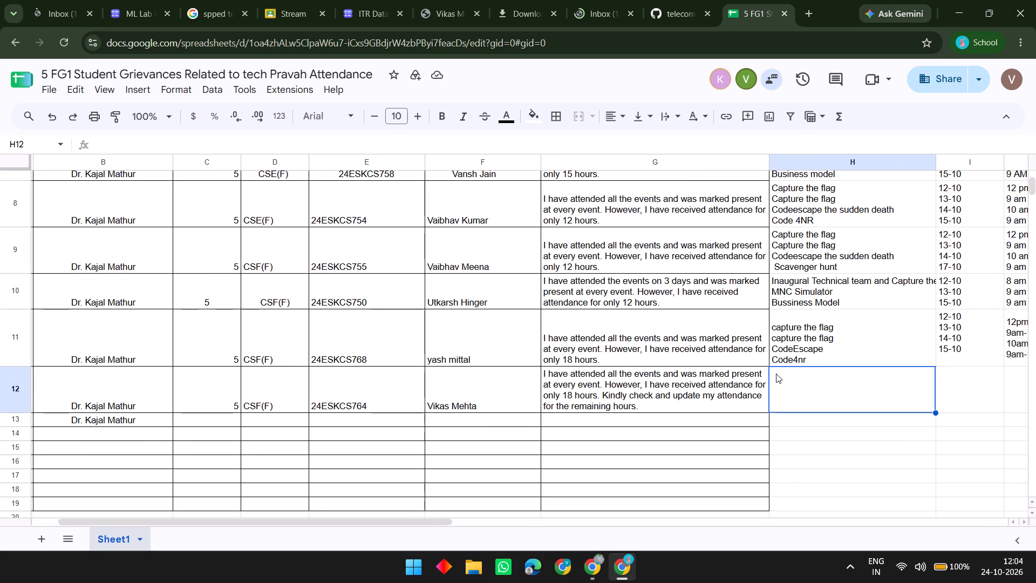
double_click(776, 374)
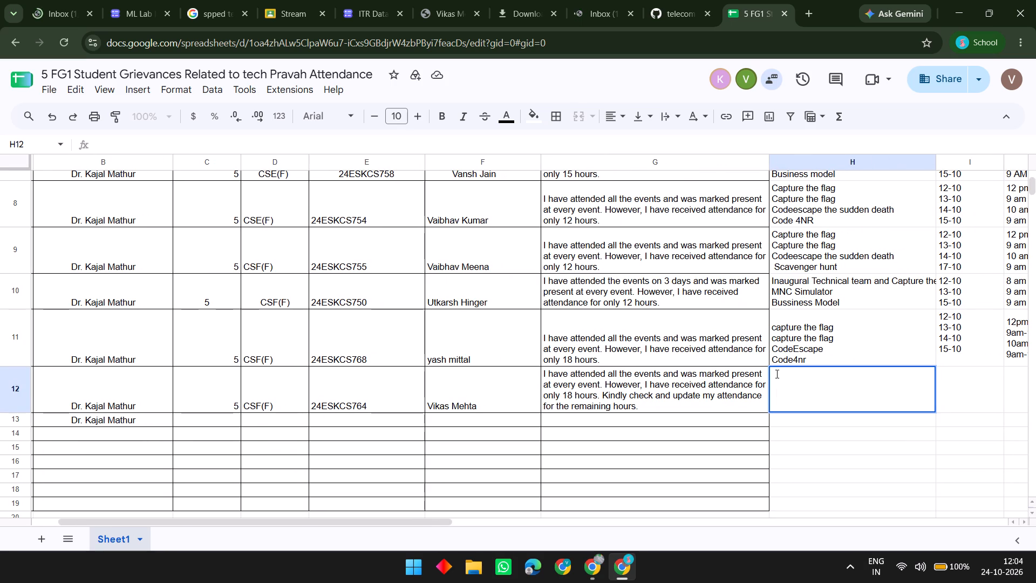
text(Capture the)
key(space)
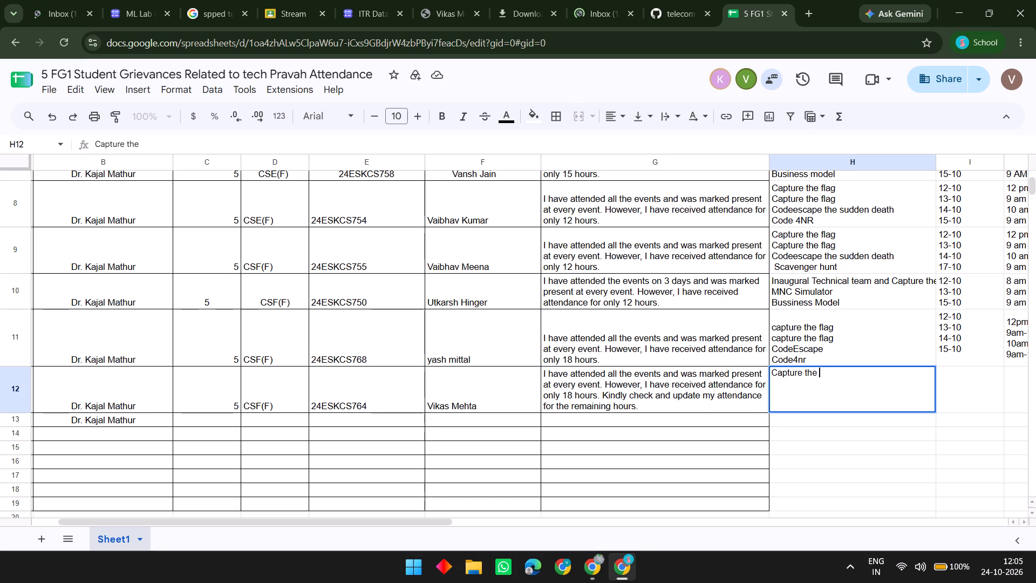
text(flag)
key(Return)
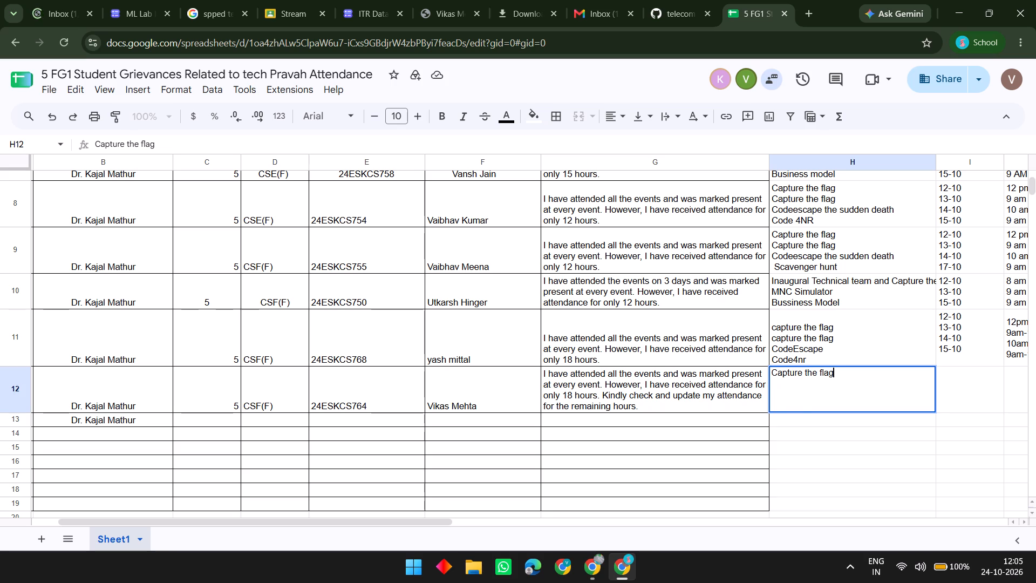
Reopen cell H12 for editing and try to start a second line below "Capture the flag".
click(845, 396)
double_click(845, 396)
key(Down)
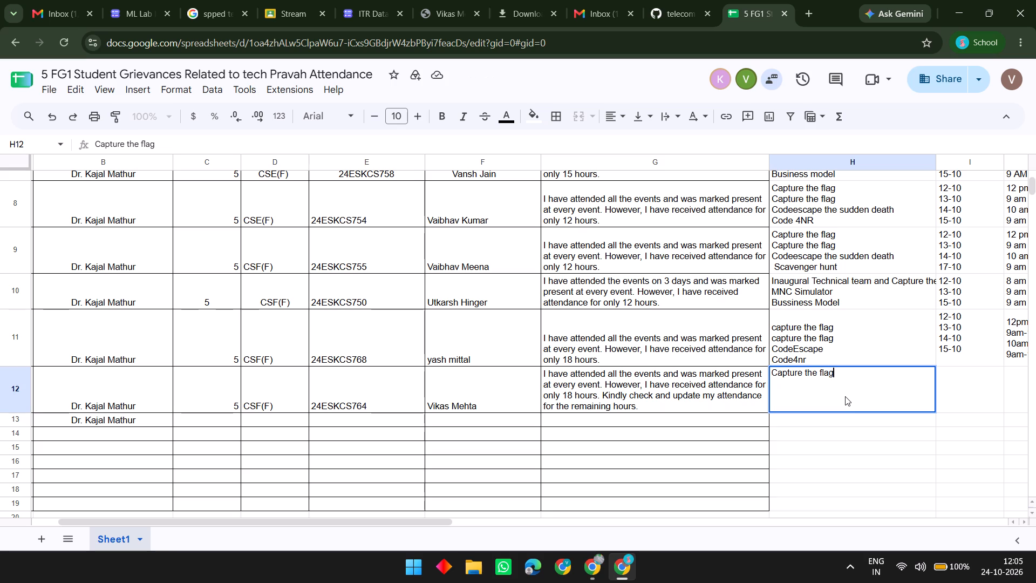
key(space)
key(Down)
key(Left)
key(ctrl+alt+Down)
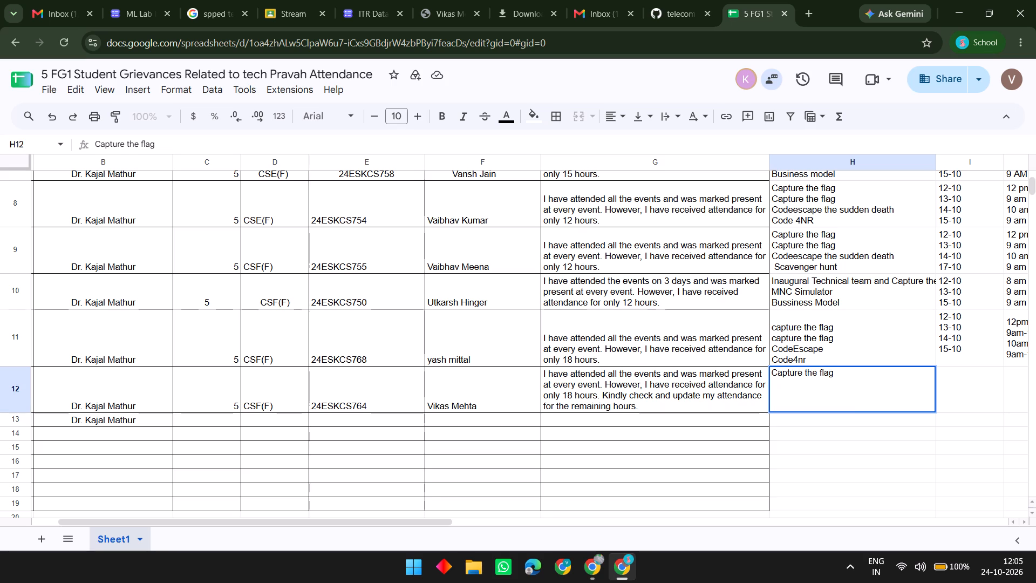
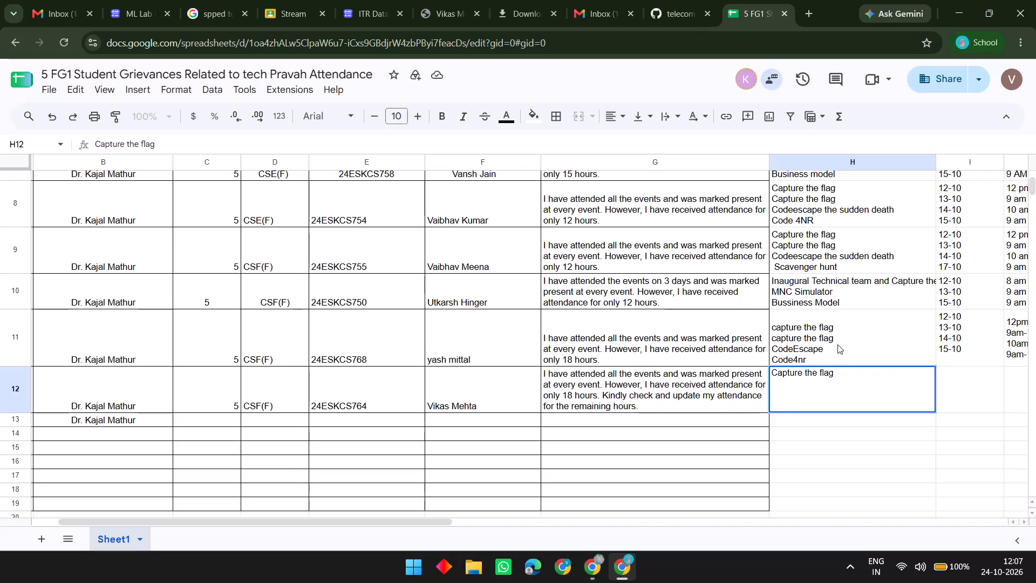
Copy the list of event names from cell H11 and paste it over the existing text in cell H12.
double_click(837, 344)
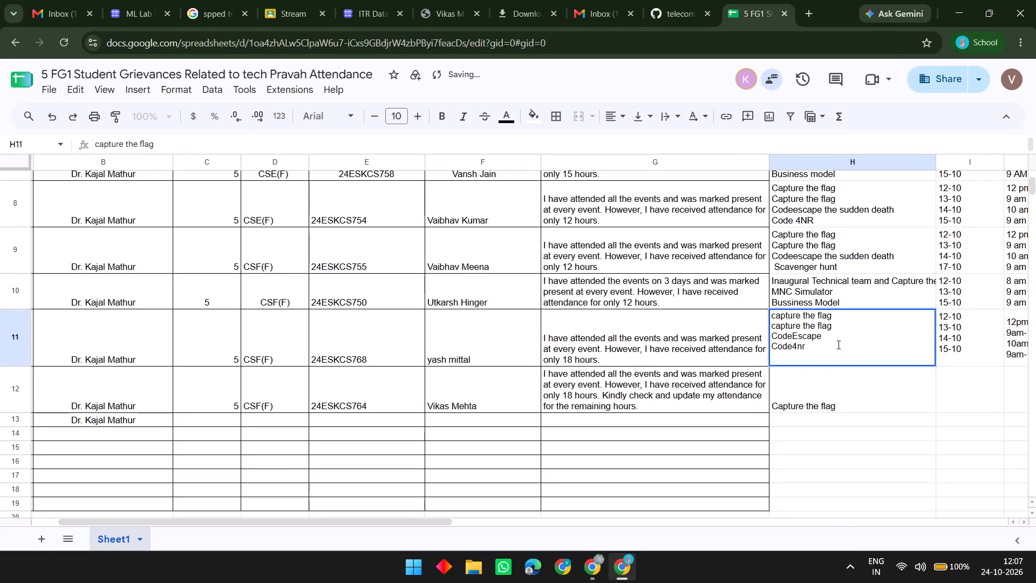
key(ctrl+a)
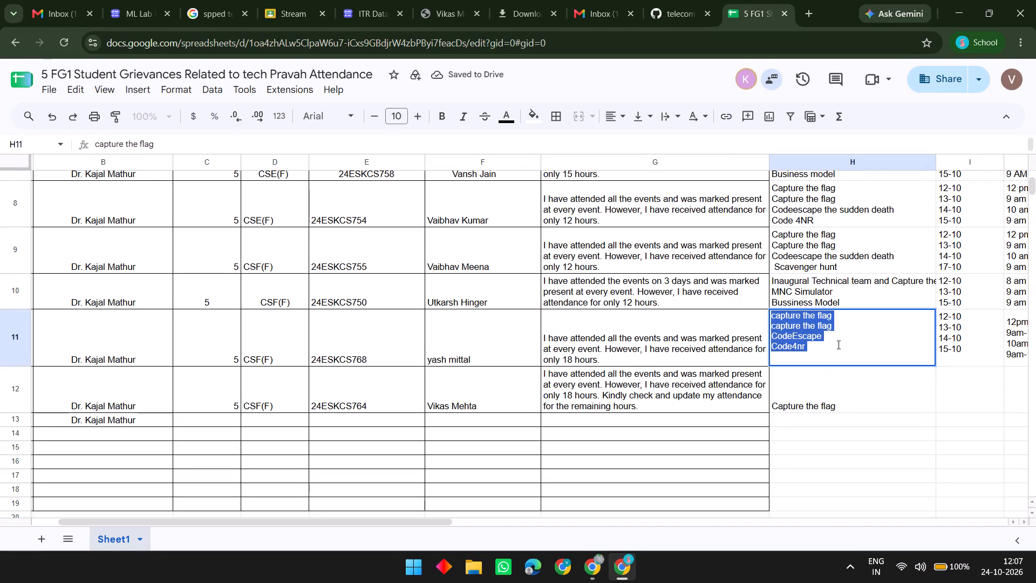
key(ctrl+c)
click(853, 401)
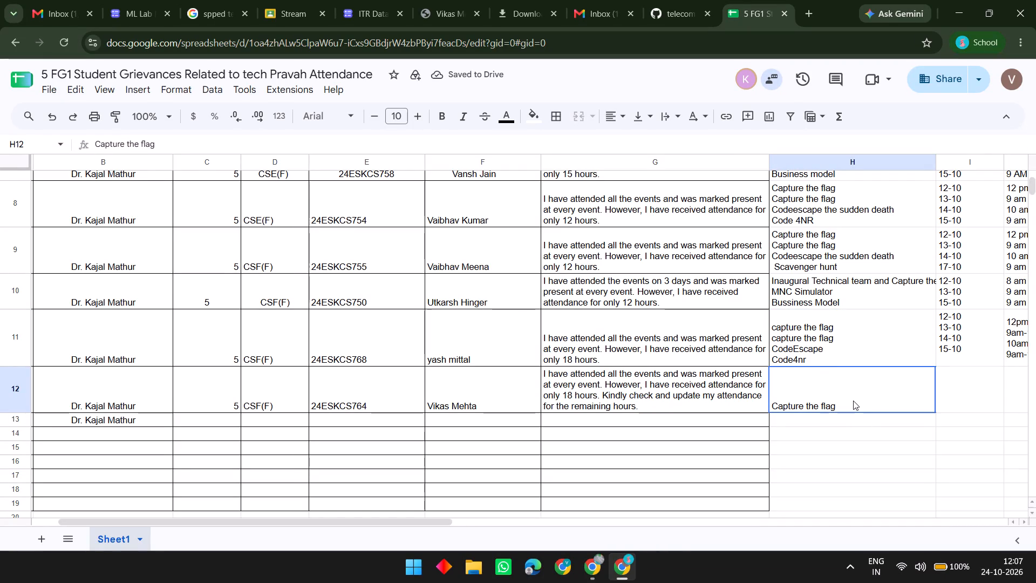
double_click(853, 401)
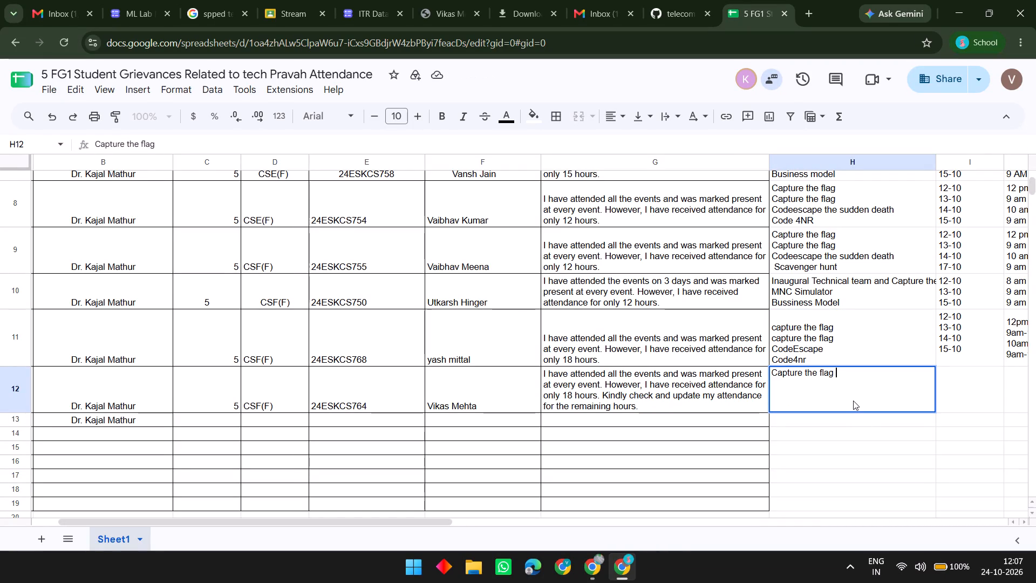
key(ctrl+a)
click(853, 401)
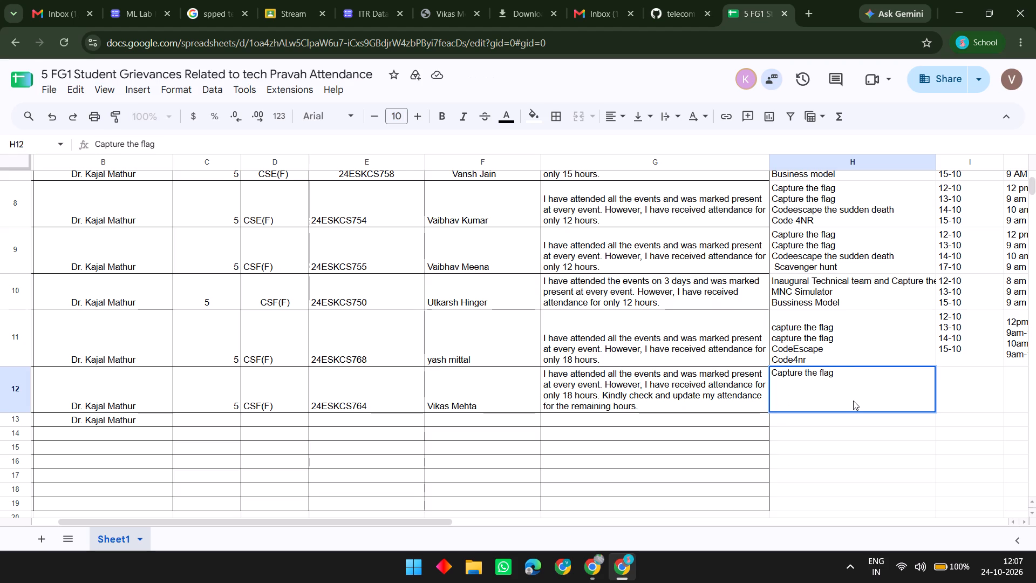
drag(839, 375, 810, 368)
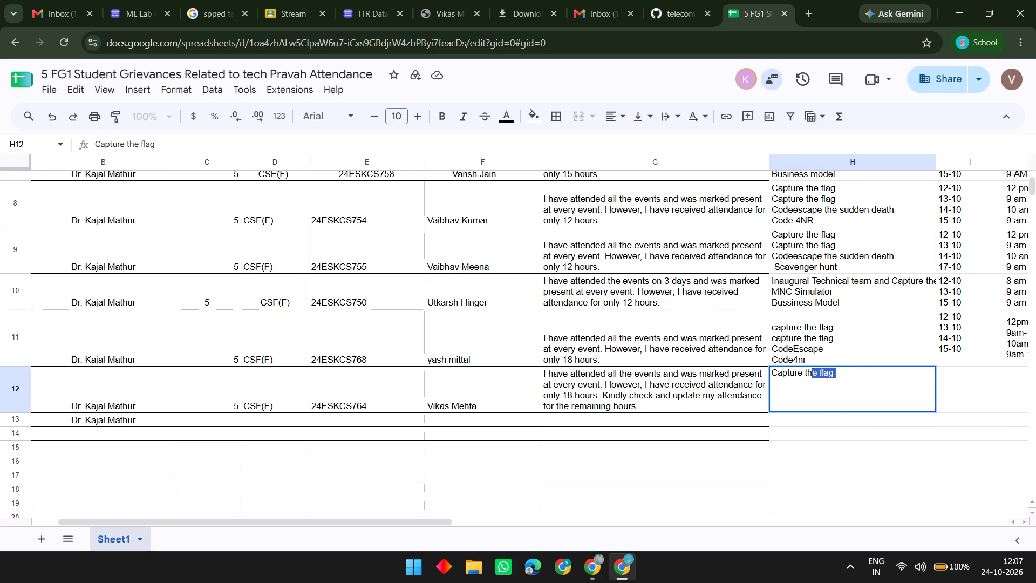
drag(810, 368, 770, 364)
key(ctrl+v)
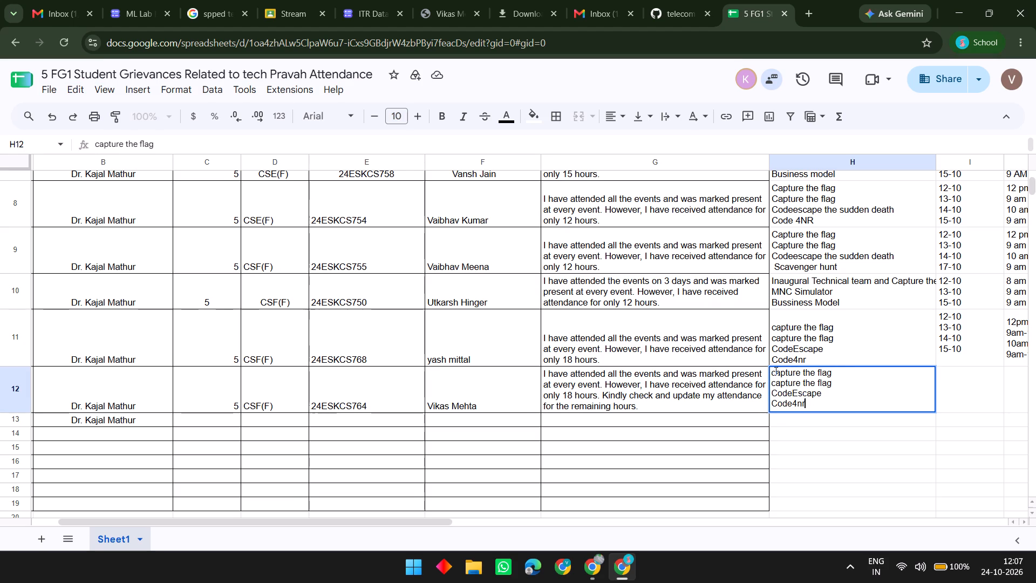
In cell H12, capitalize the first line as "Capture the Flag" and the second line as "Capture the flag".
click(775, 371)
key(BackSpace)
key(shift+c)
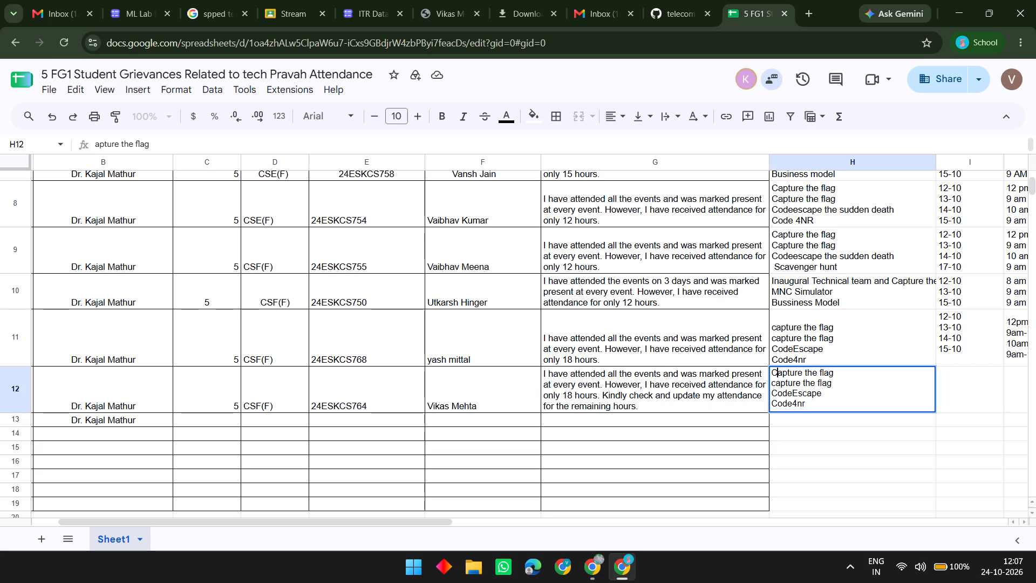
click(820, 369)
key(Right)
key(BackSpace)
key(shift+f)
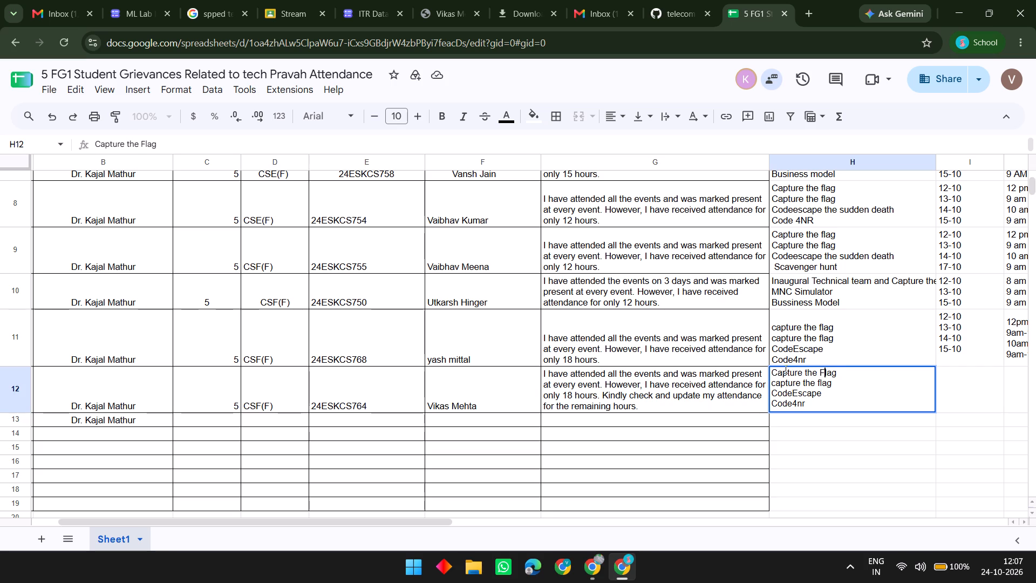
click(774, 384)
key(BackSpace)
key(shift+c)
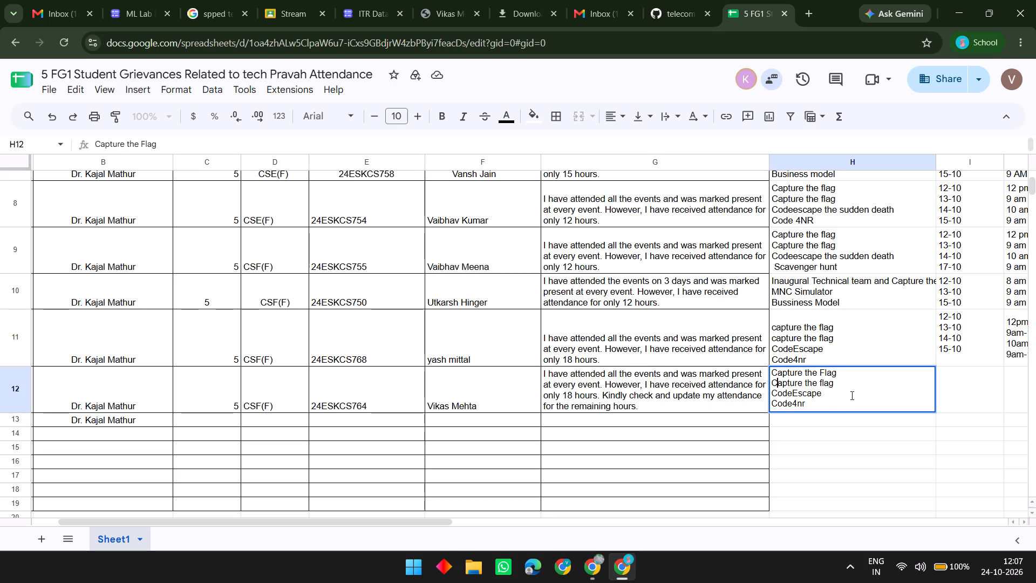
Replace "CodeEscape" on the third line of cell H12 with "Free-Fire Esports".
click(822, 392)
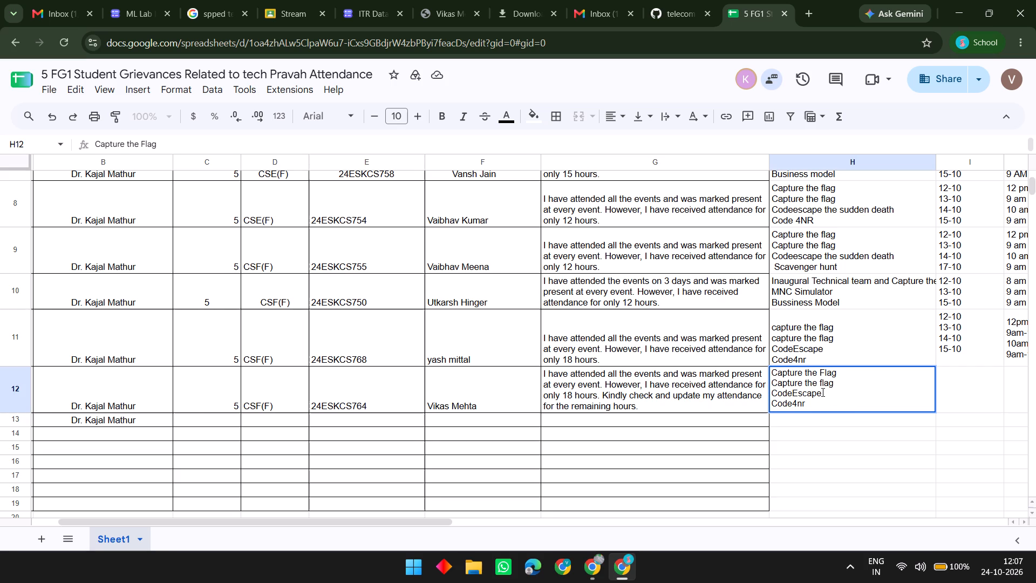
key(BackSpace)
key(BackSpace)
key(BackSpace)
key(BackSpace)
key(BackSpace)
key(BackSpace)
key(BackSpace)
key(BackSpace)
key(BackSpace)
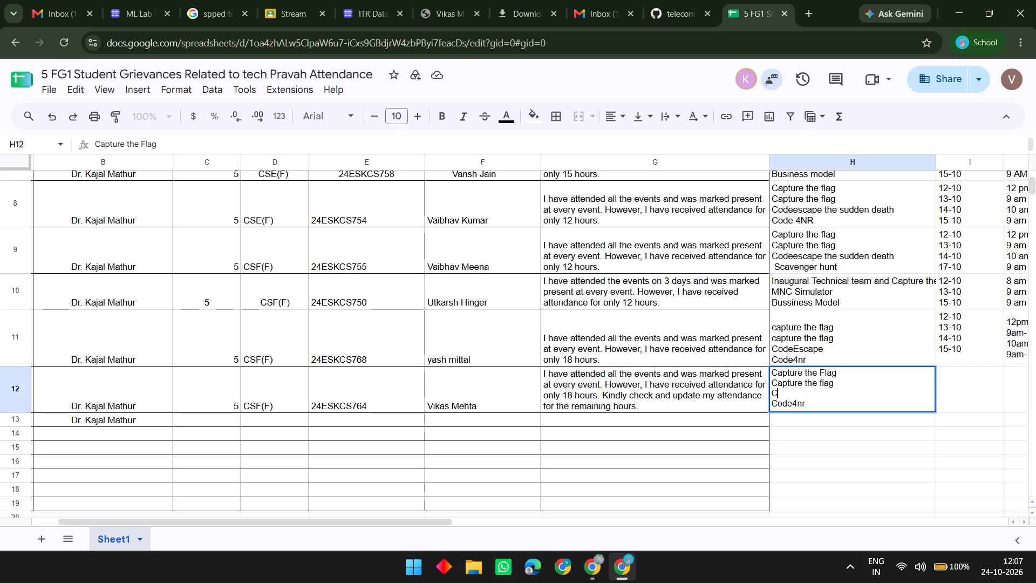
text(Free)
key(Left)
key(Left)
key(Left)
key(Left)
key(BackSpace)
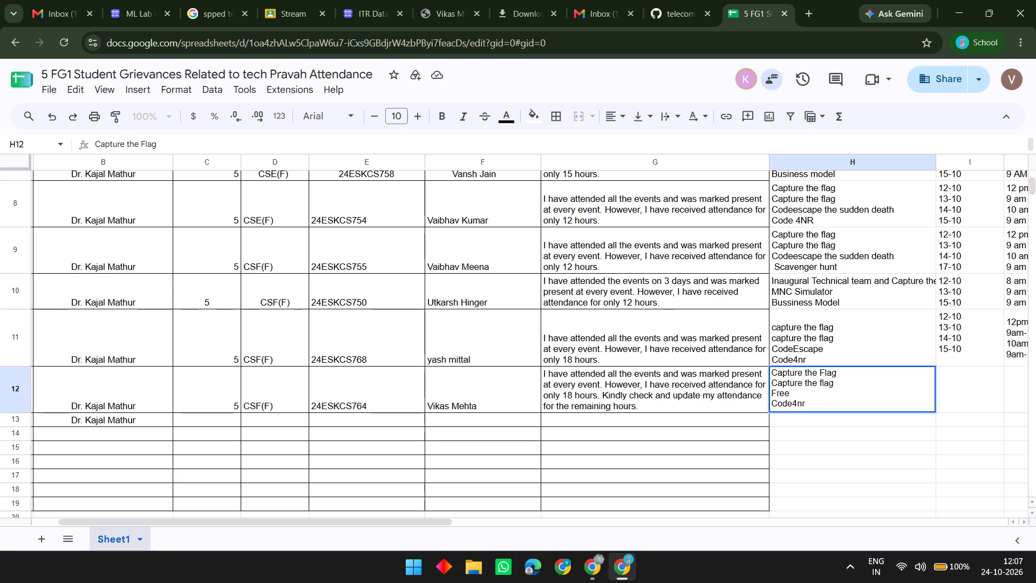
key(Right)
key(Right)
key(Right)
key(Right)
key(minus)
text(Fire)
key(space)
text(Es)
text(ports)
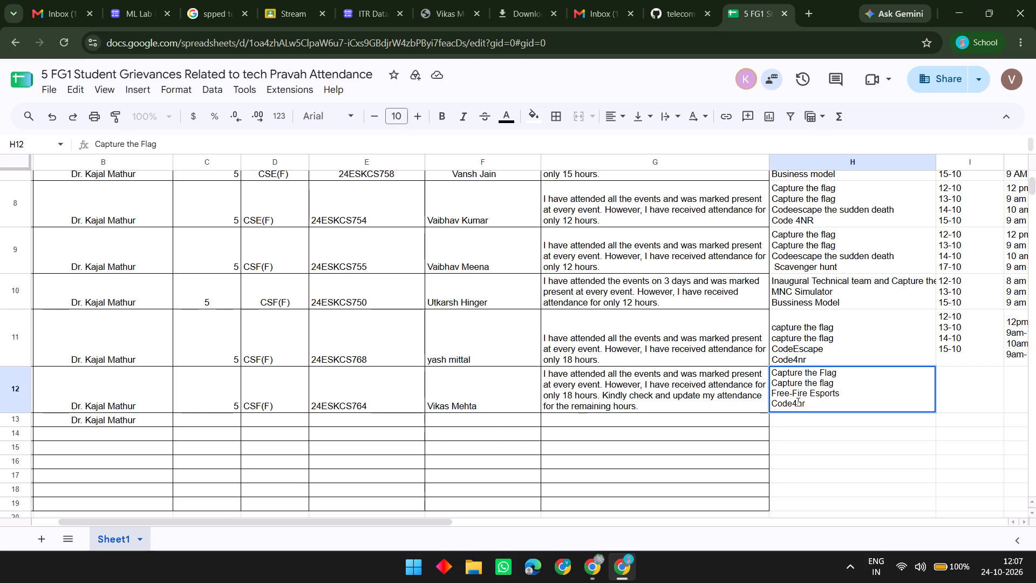
Replace "Code4nr" on the fourth line of cell H12 with "Free-Fire Esports".
click(803, 402)
key(BackSpace)
key(BackSpace)
key(BackSpace)
key(BackSpace)
key(BackSpace)
key(BackSpace)
key(BackSpace)
text(Free)
key(minus)
text(Fire)
key(space)
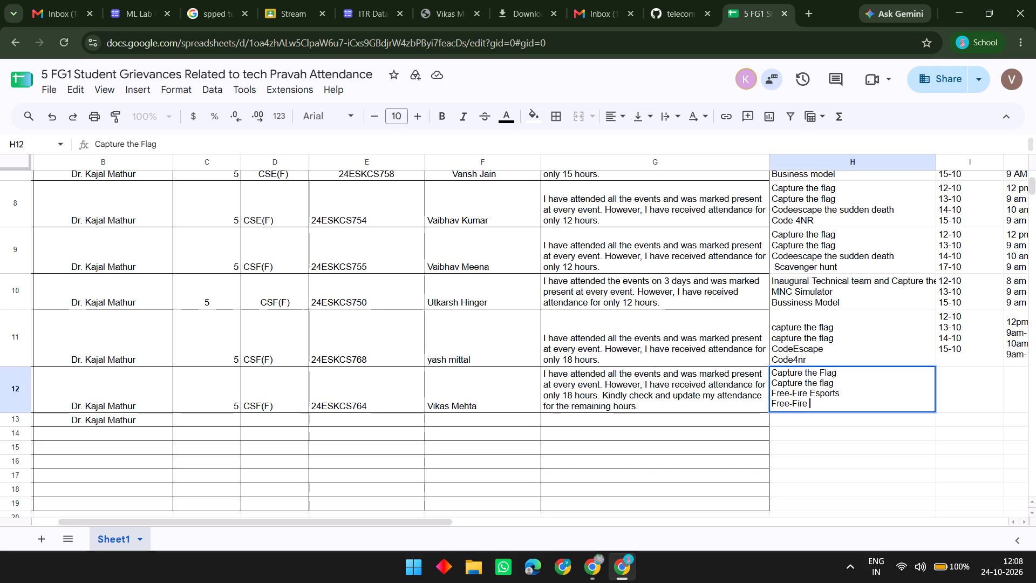
text(Es)
text(ports)
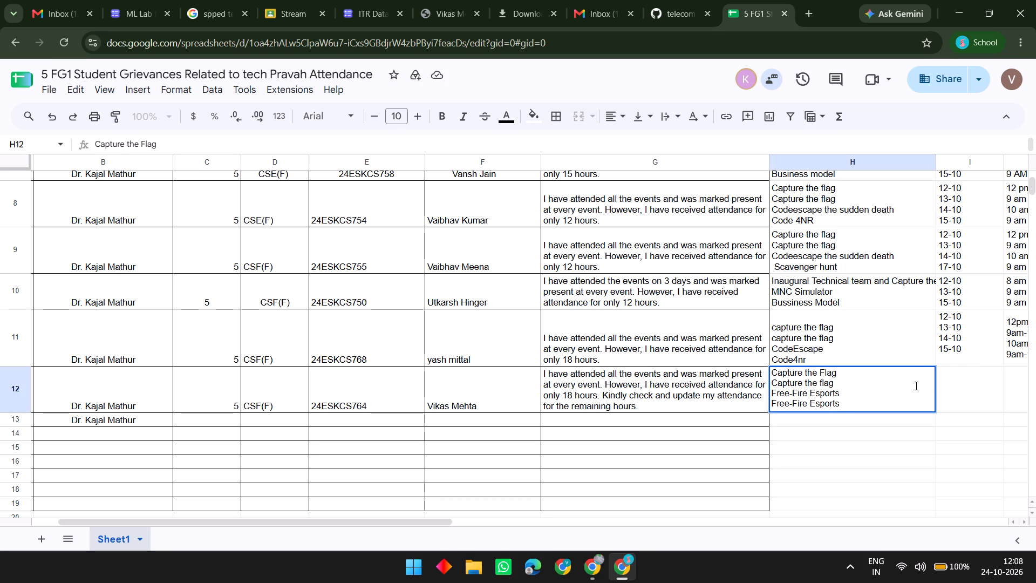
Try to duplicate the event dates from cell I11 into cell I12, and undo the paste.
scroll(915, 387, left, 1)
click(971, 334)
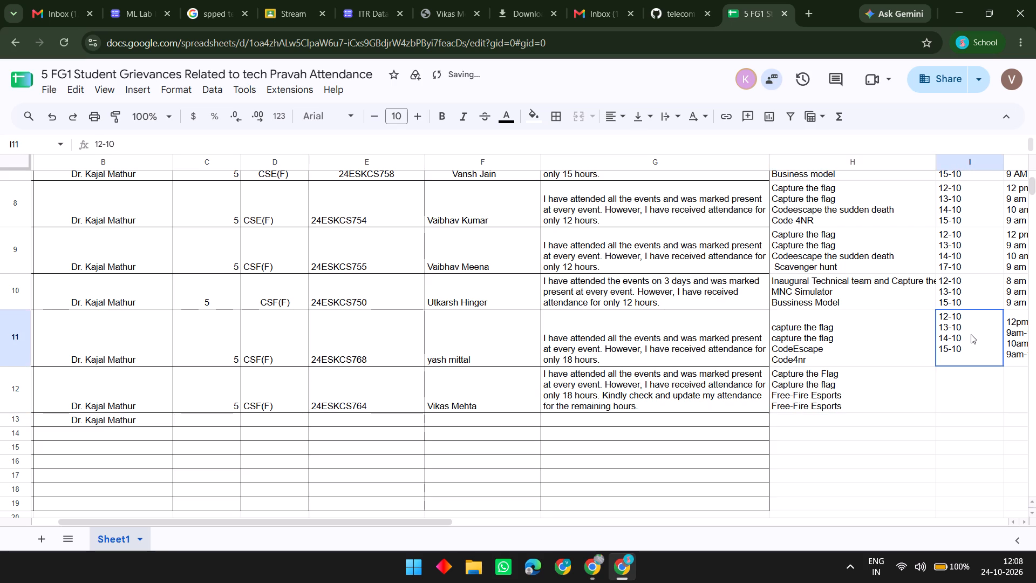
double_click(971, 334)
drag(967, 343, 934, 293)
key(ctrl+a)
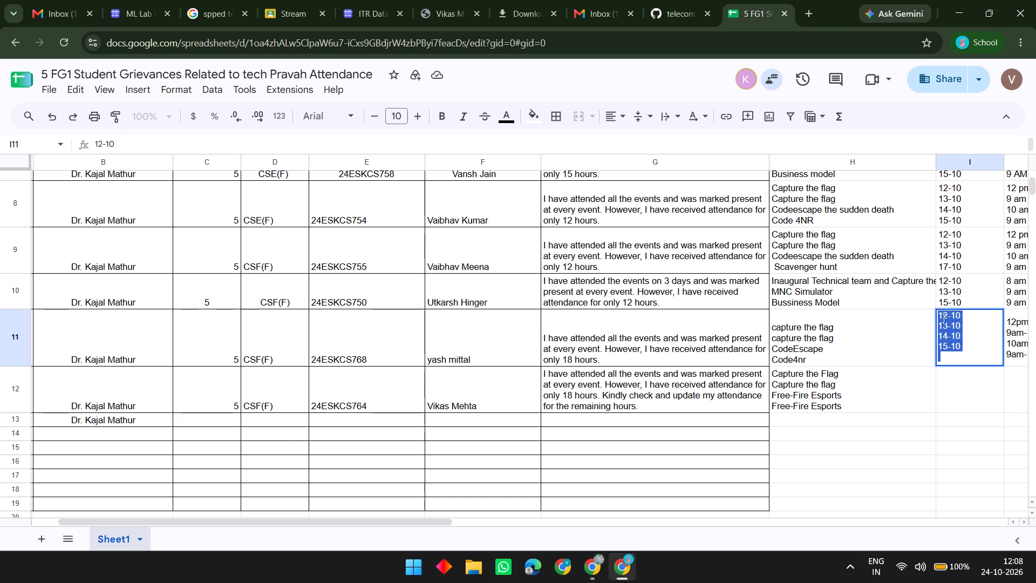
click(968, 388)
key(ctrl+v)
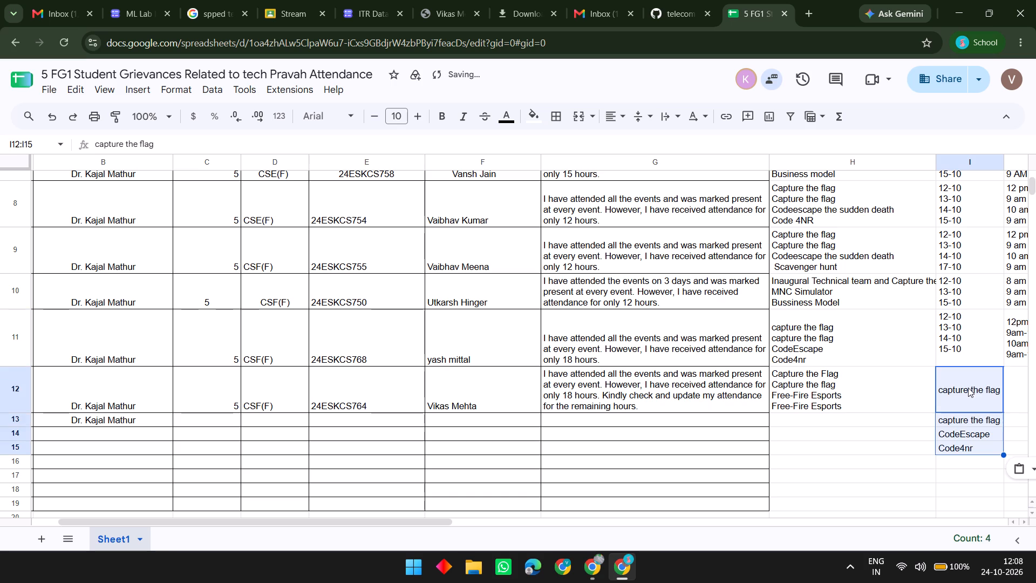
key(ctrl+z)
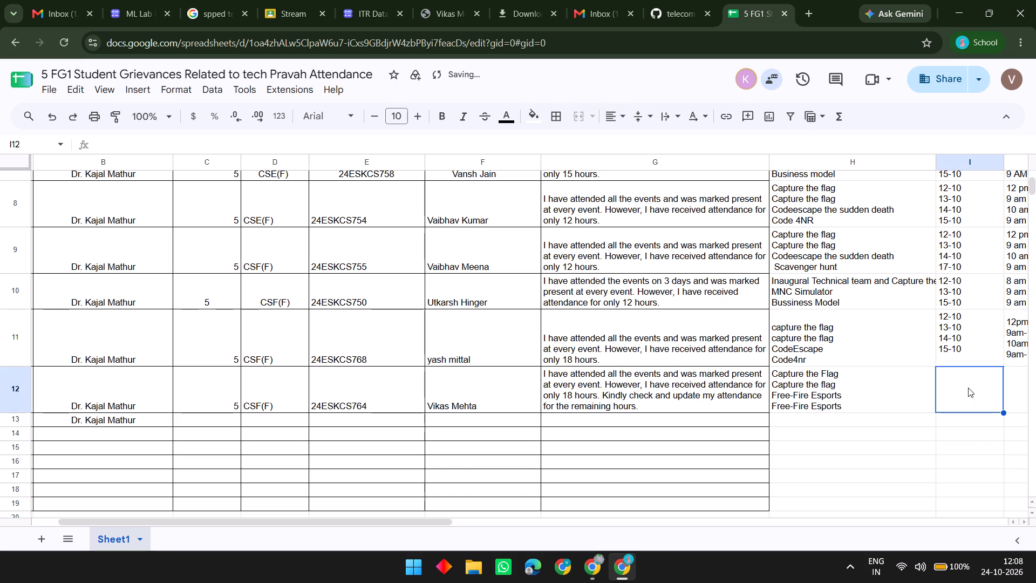
Copy the dates 12-10, 13-10, 14-10 and 15-10 from cell I11 for pasting into cell I12.
drag(971, 350, 964, 344)
double_click(964, 344)
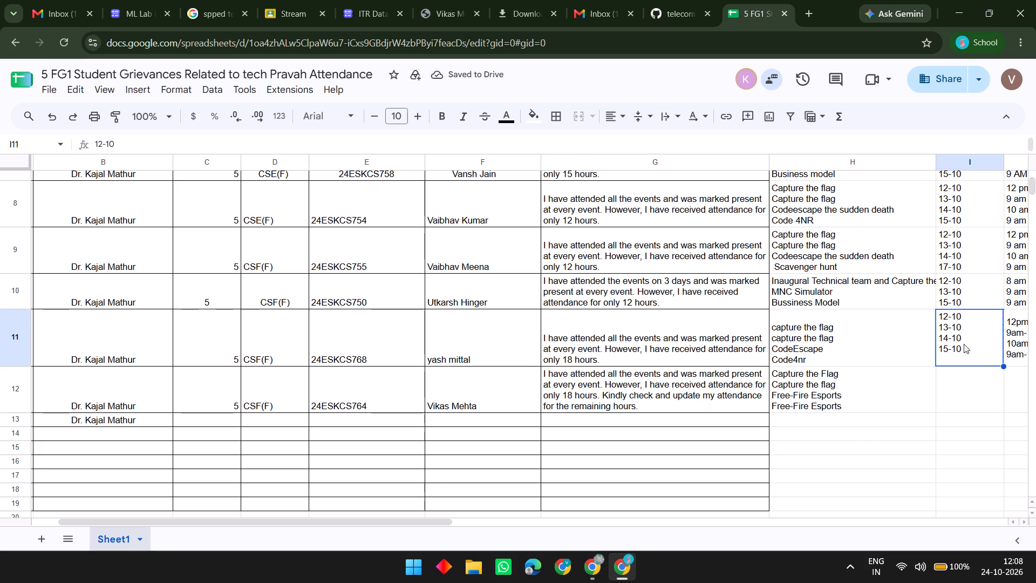
drag(964, 344, 935, 306)
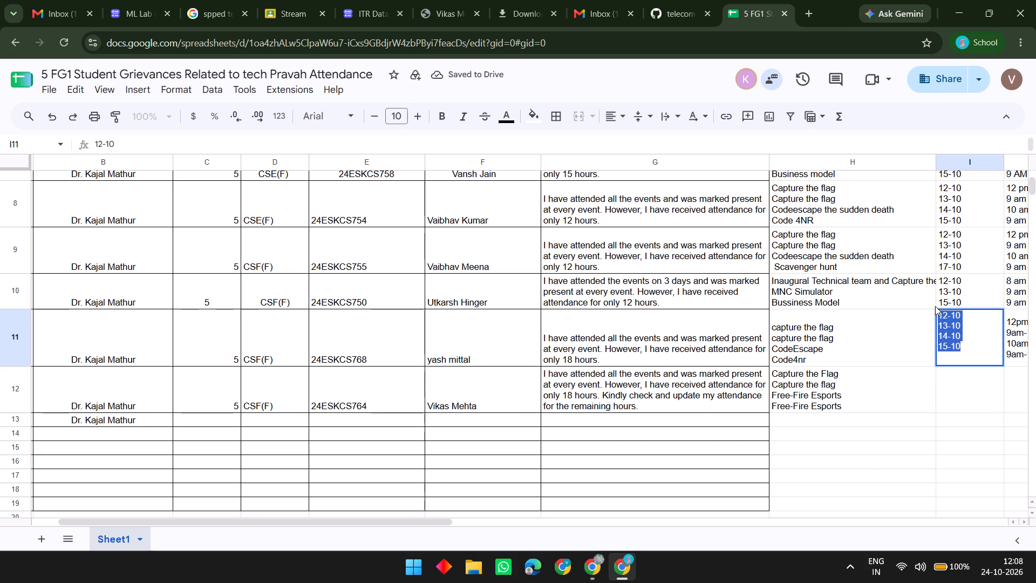
key(ctrl+c)
click(966, 384)
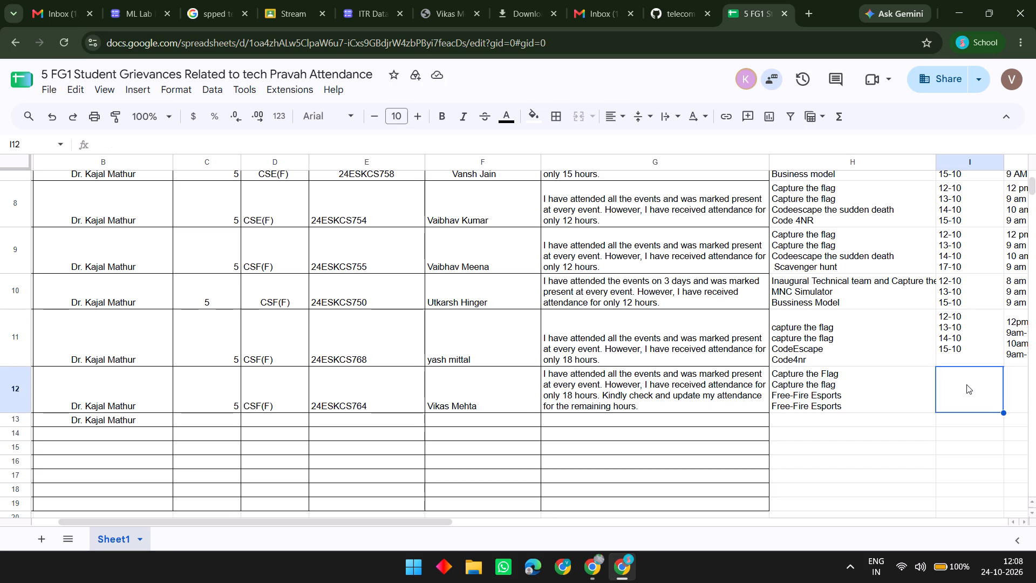
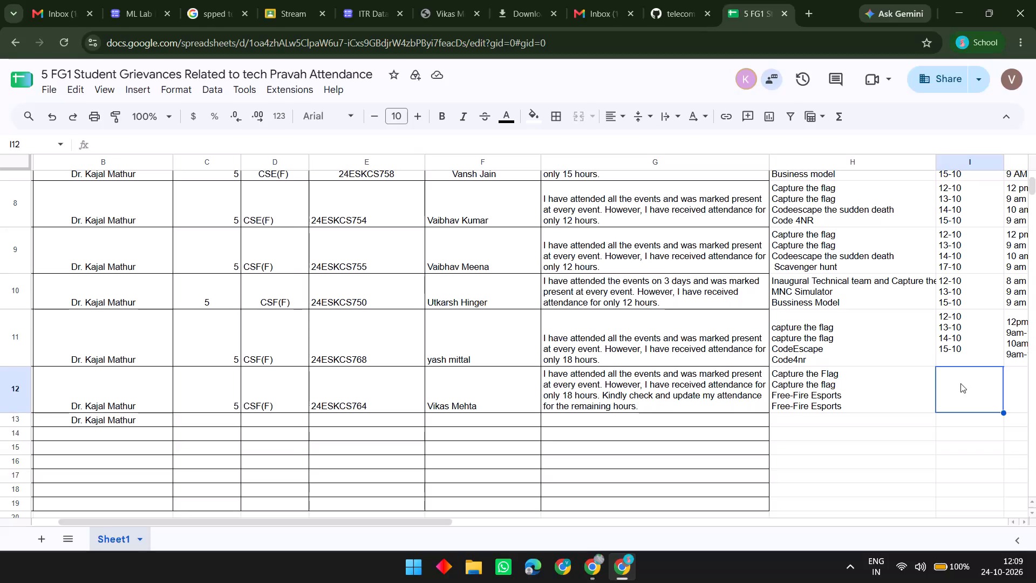
Paste the copied dates 12-10, 13-10, 14-10 and 15-10 into cell I12.
double_click(960, 383)
key(ctrl+v)
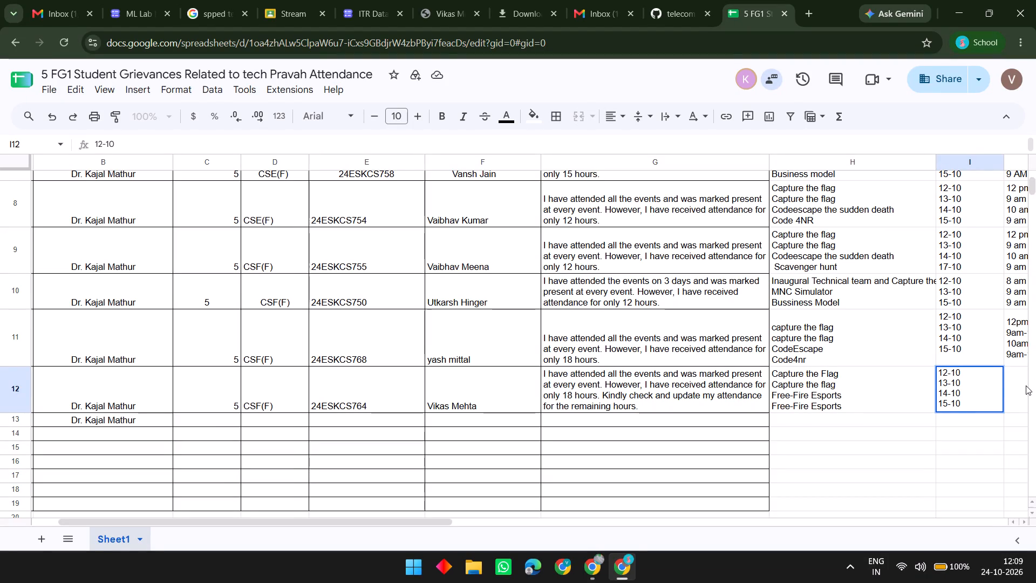
scroll(977, 385, left, 1)
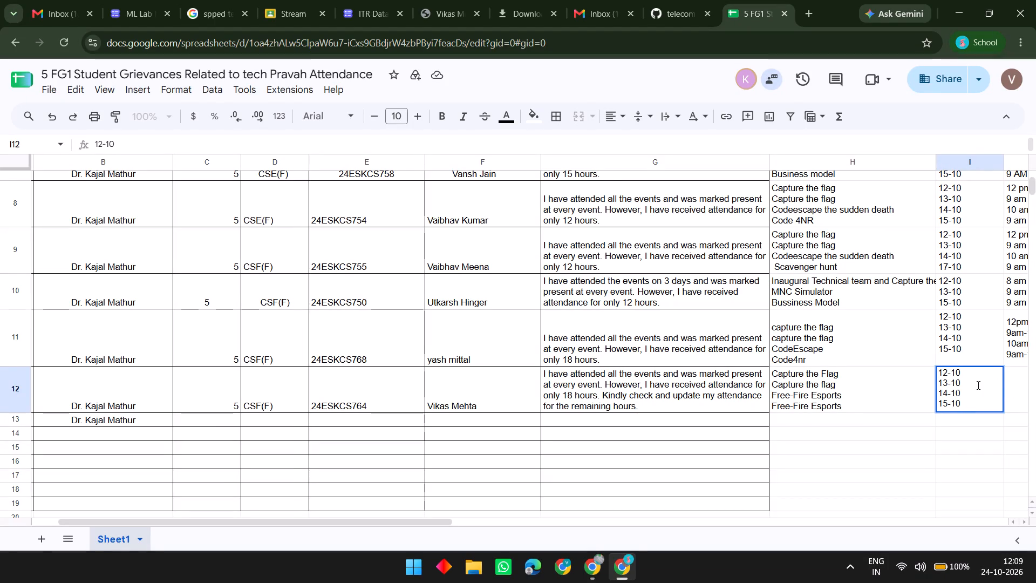
scroll(977, 385, left, 1)
click(1018, 385)
Copy the time slots 12 pm - 3 pm, 9 am - 1 pm, 10 am - 3 pm and 9 am - 1 pm from cell J8.
scroll(1018, 385, left, 2)
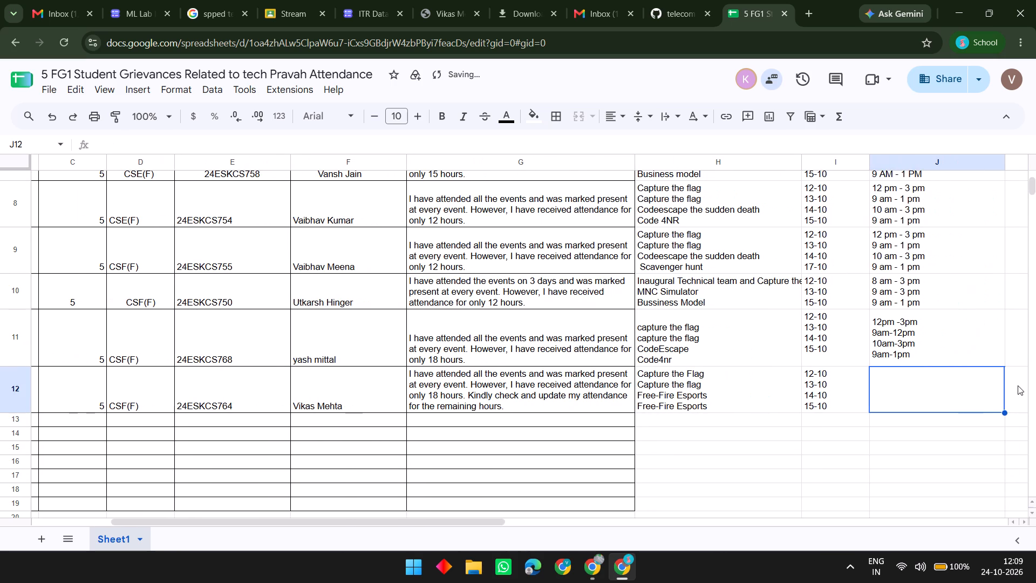
scroll(940, 384, left, 1)
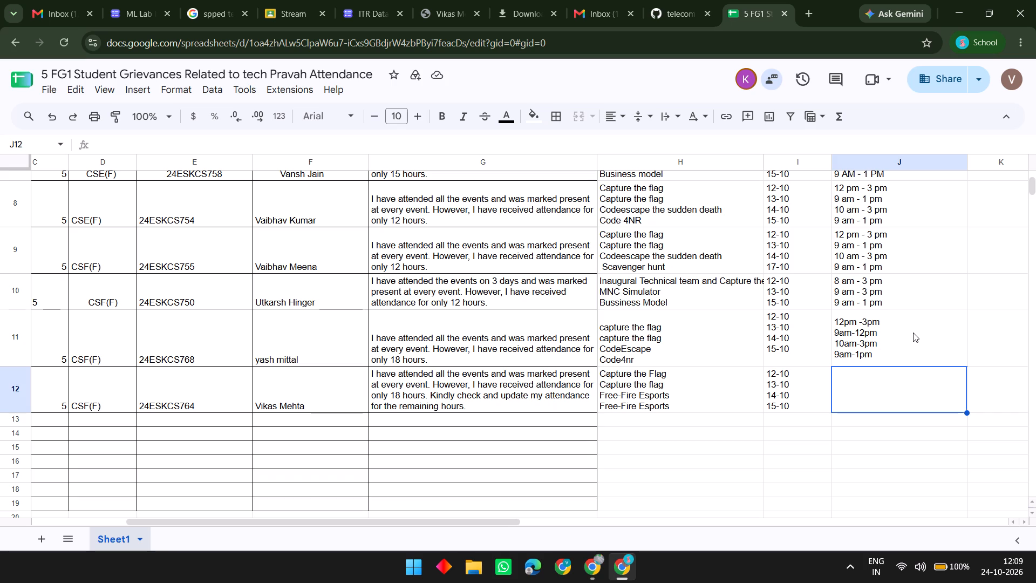
scroll(913, 333, up, 1)
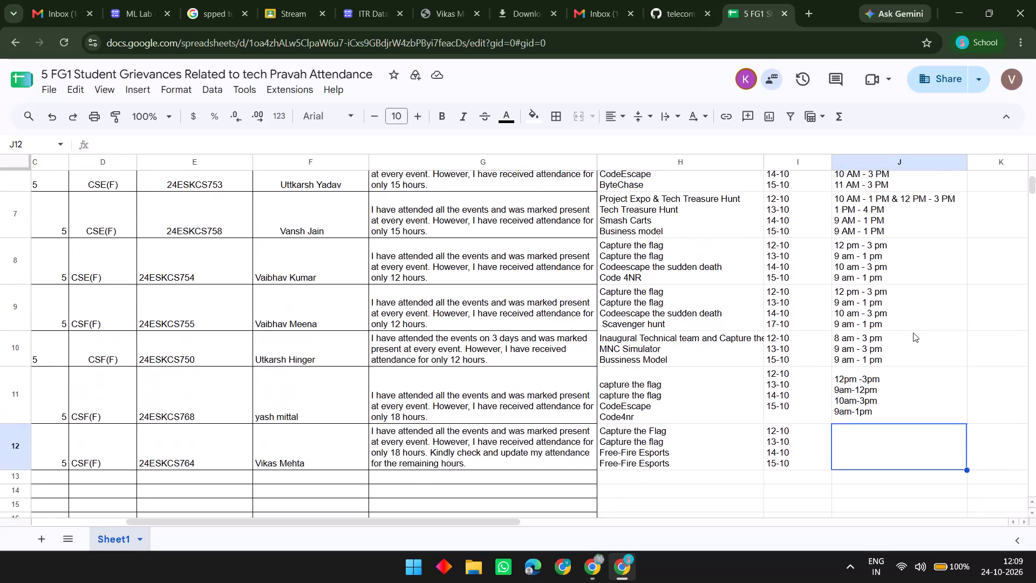
scroll(913, 333, up, 1)
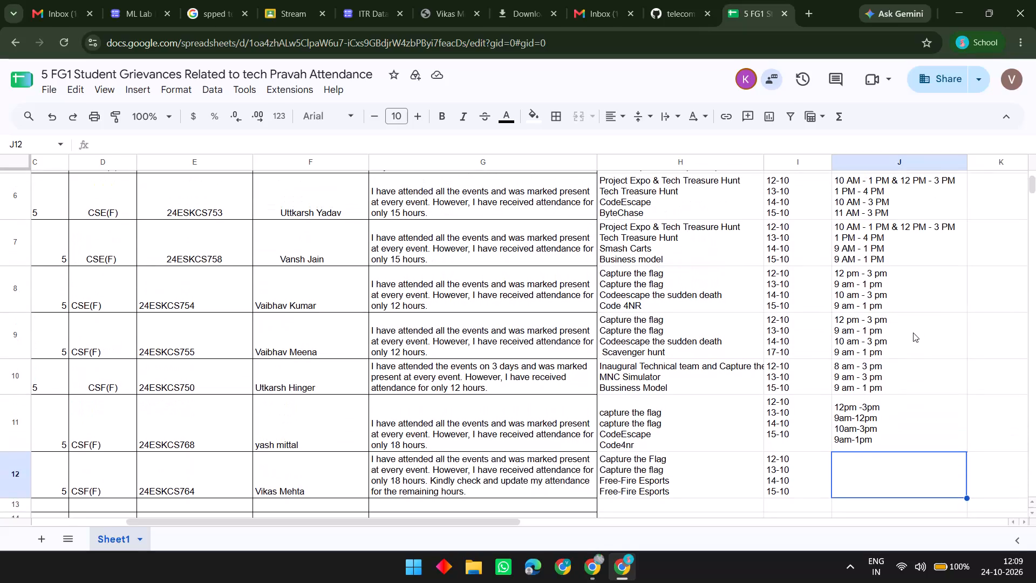
scroll(913, 333, up, 1)
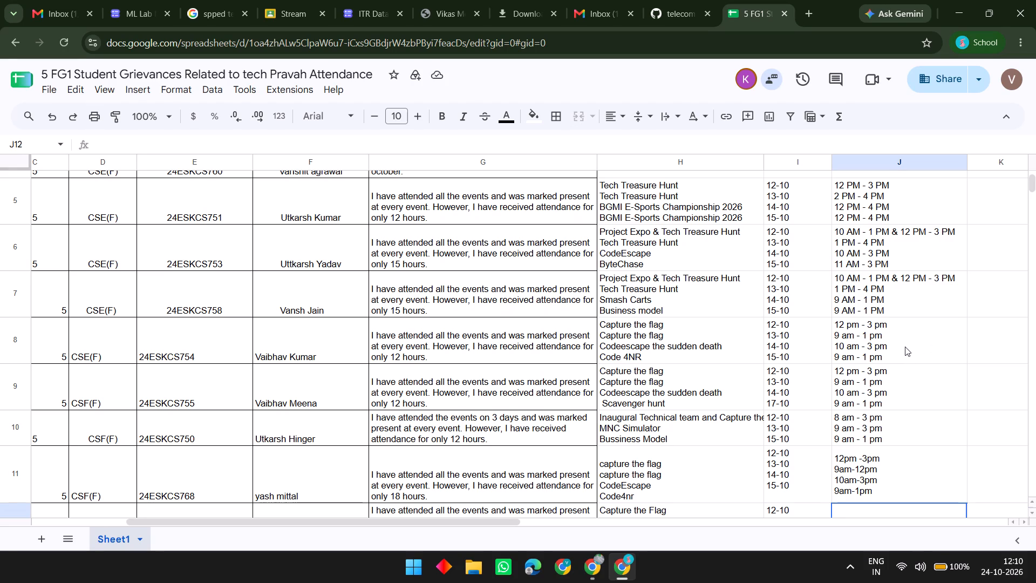
scroll(905, 347, down, 1)
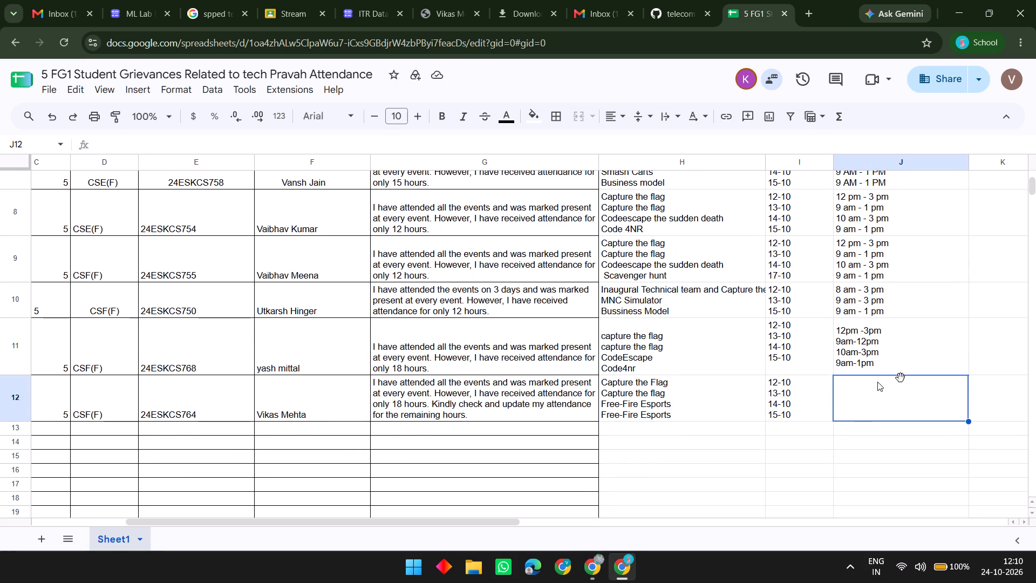
scroll(898, 302, up, 2)
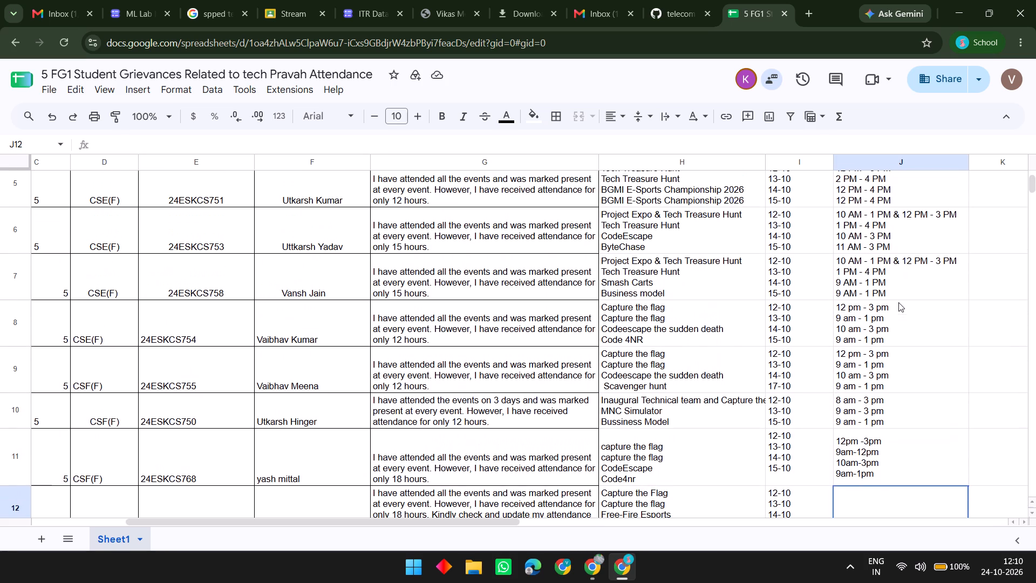
scroll(898, 302, up, 1)
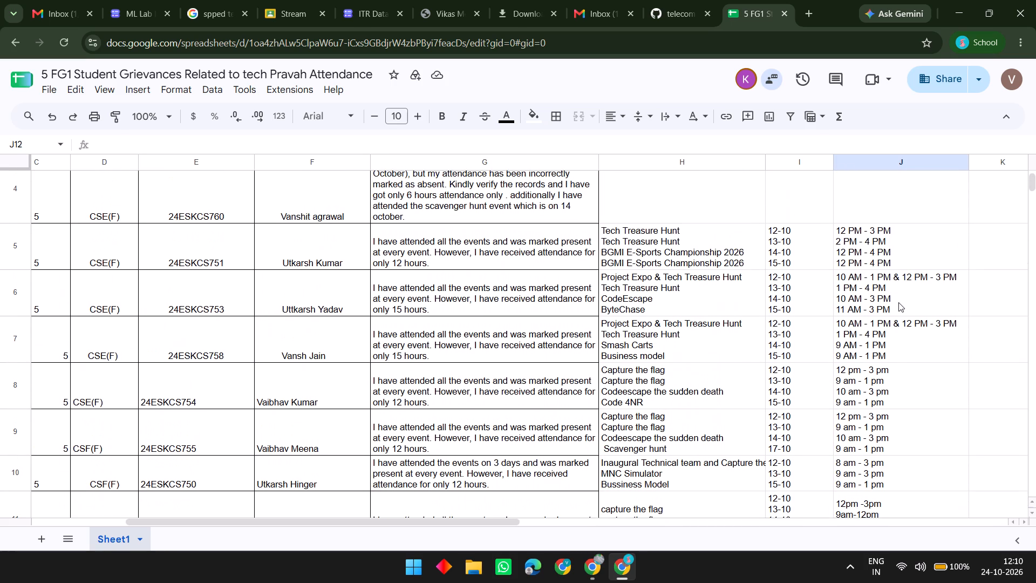
double_click(901, 394)
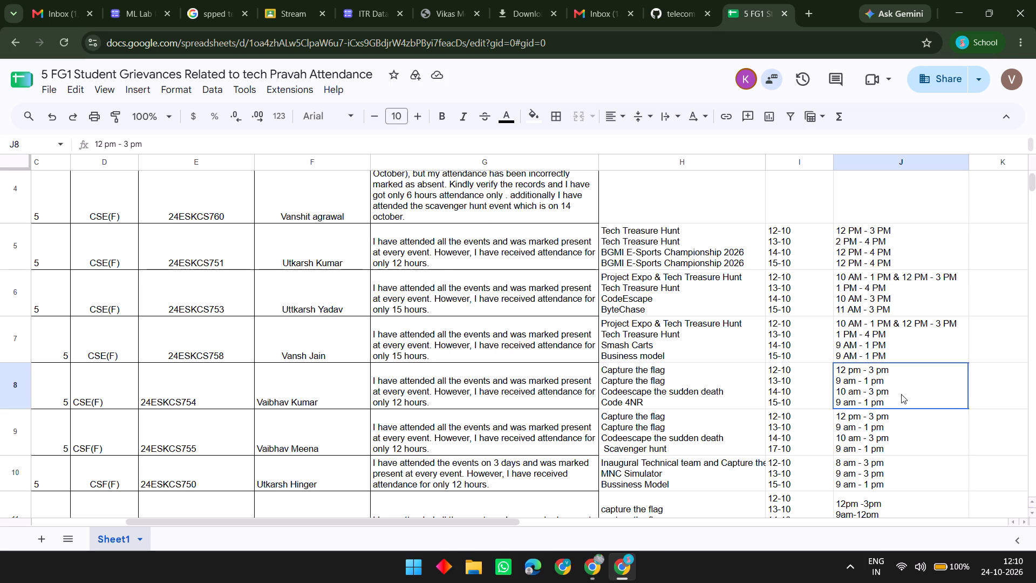
key(ctrl+a)
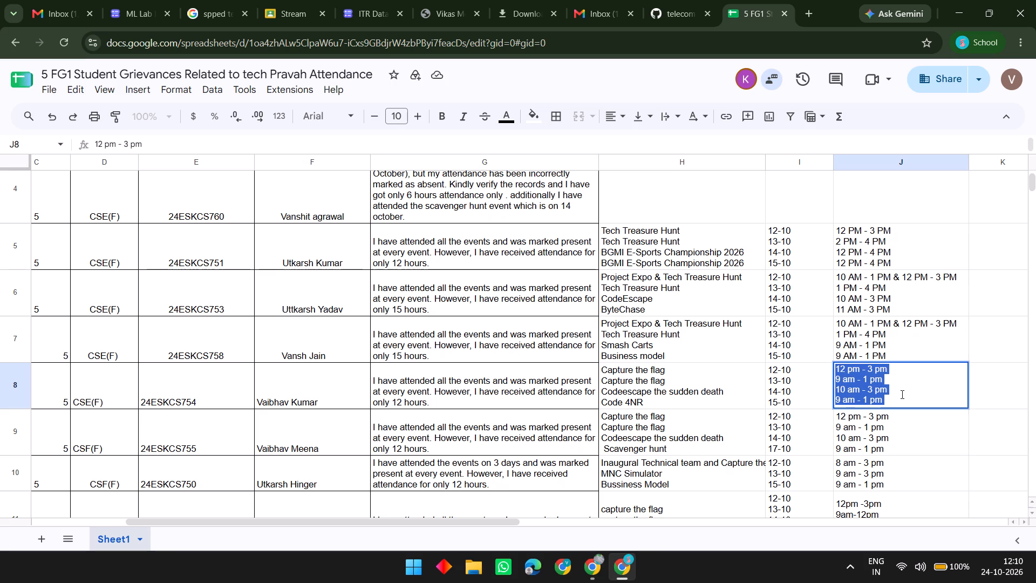
key(ctrl+c)
Paste the four time slots copied from cell J8 as text into the empty cell J12.
scroll(919, 473, down, 3)
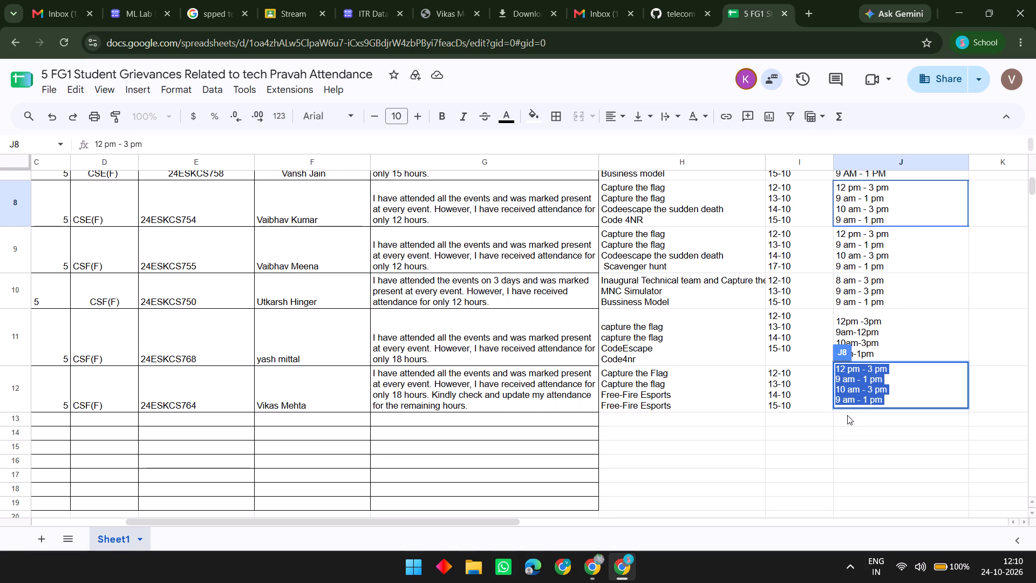
click(815, 397)
click(874, 394)
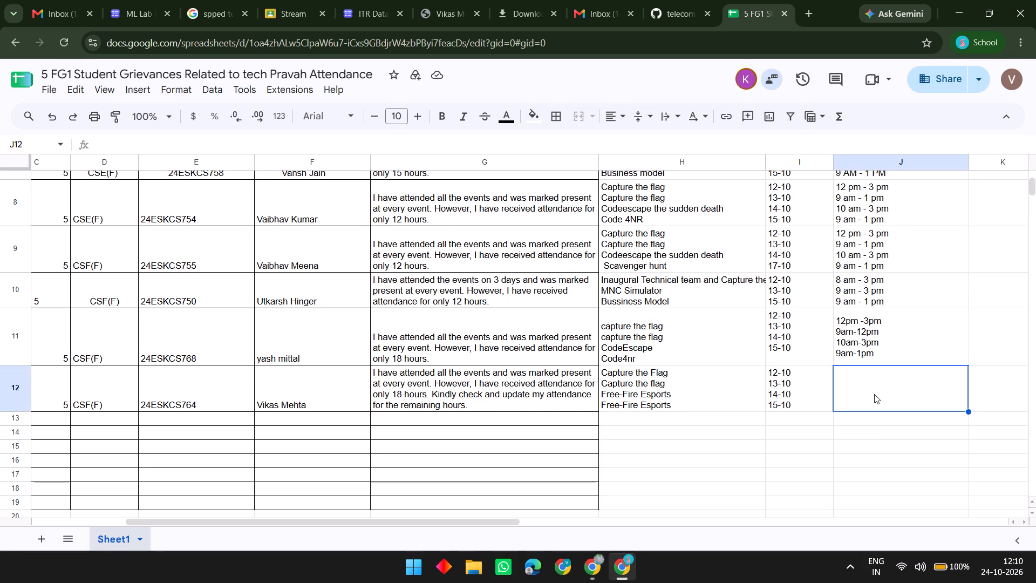
double_click(874, 394)
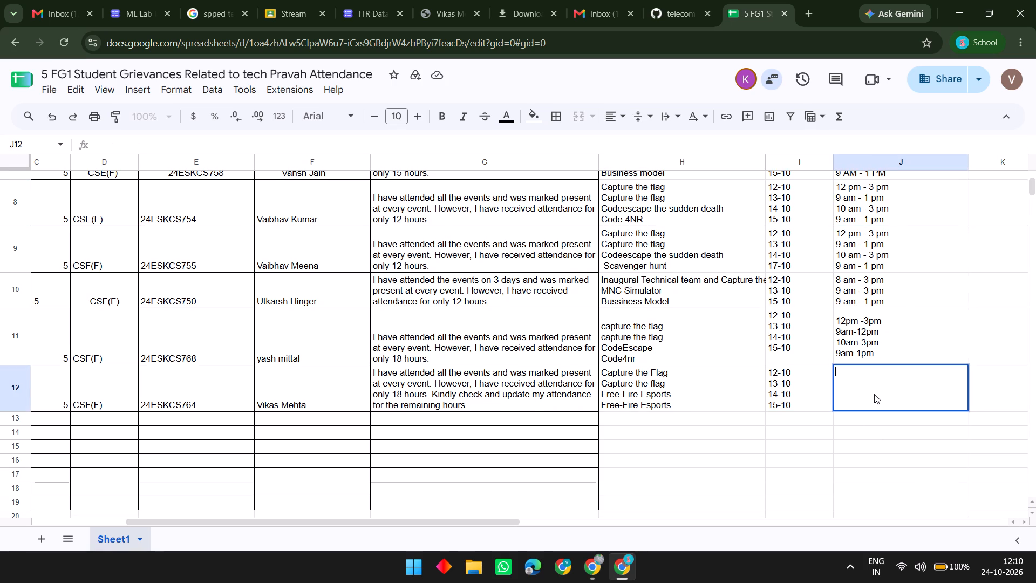
key(ctrl+v)
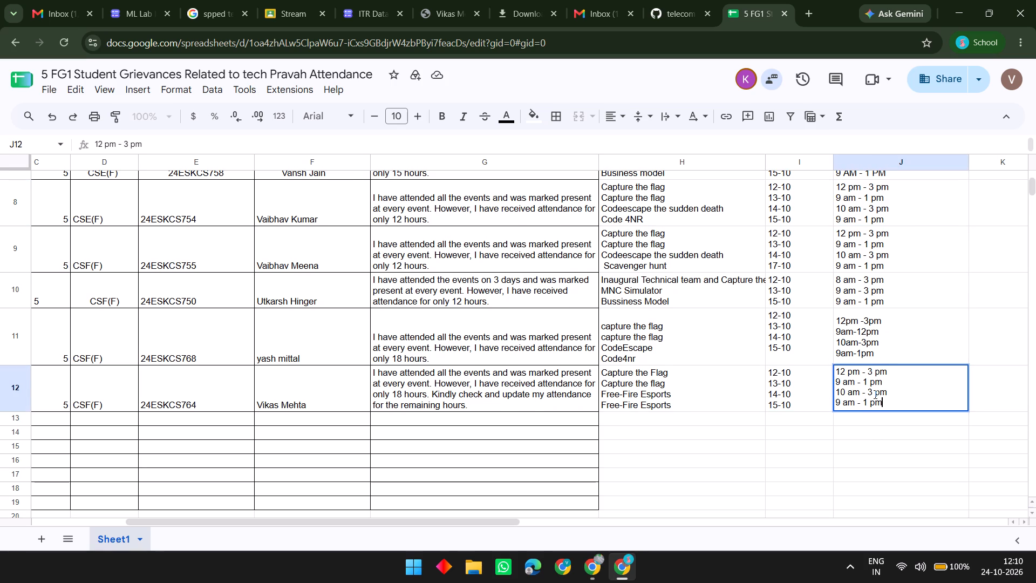
Capitalise the start time's "pm" as "PM" on the first line of cell J12.
click(851, 371)
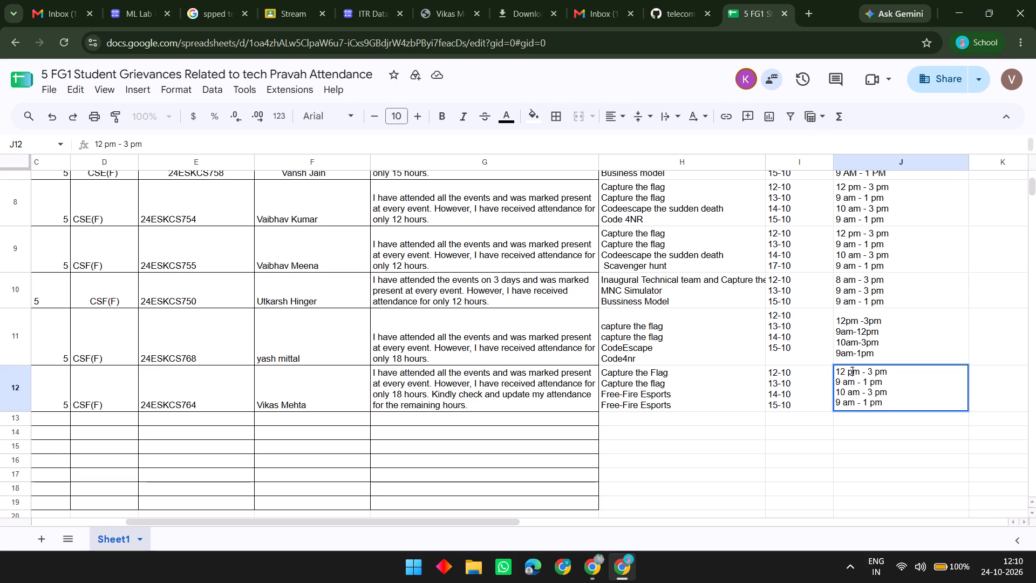
key(BackSpace)
key(shift+p)
key(Right)
key(BackSpace)
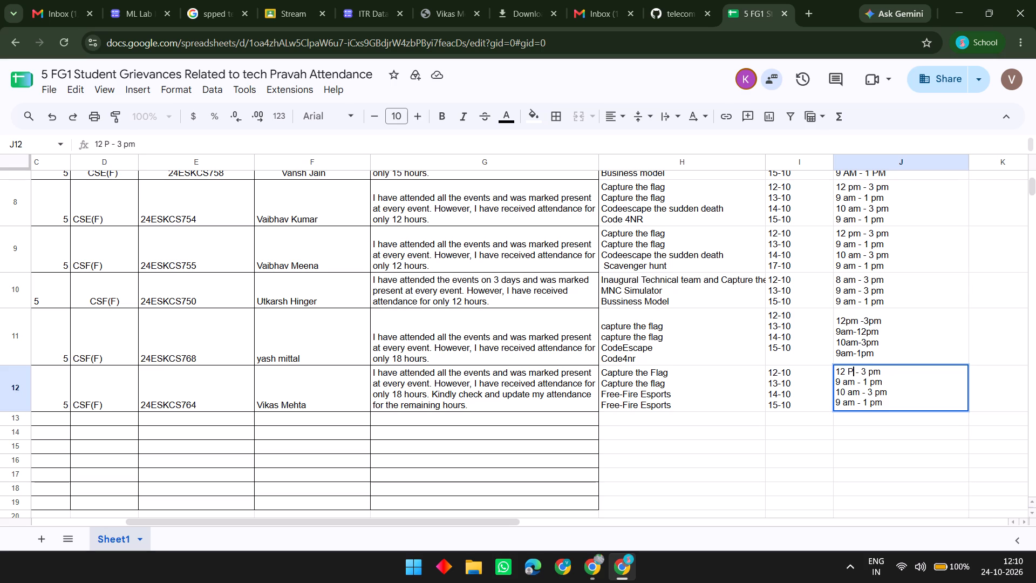
key(shift+m)
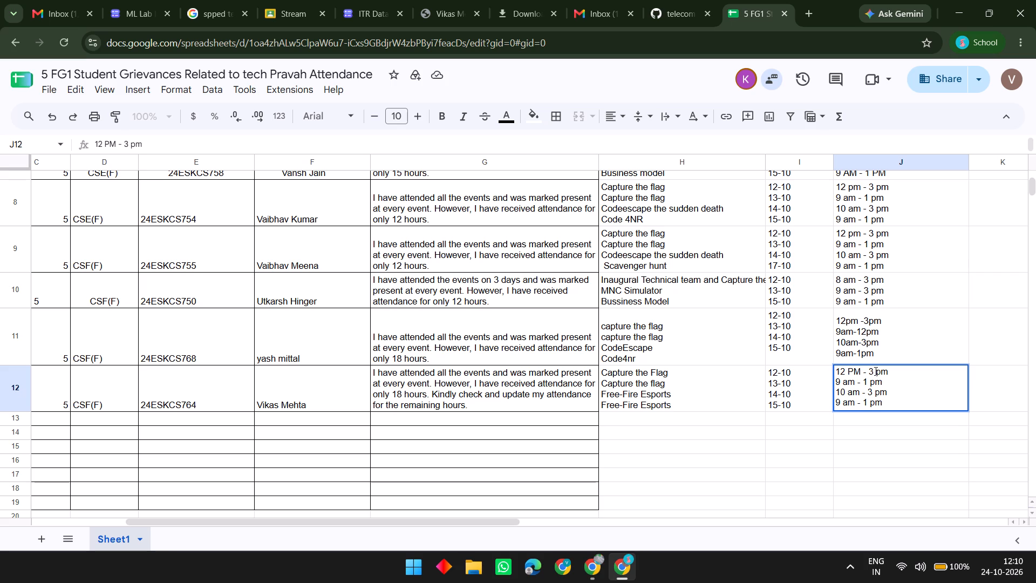
Delete the 3 from the end time on the first line of cell J12.
click(873, 371)
key(BackSpace)
scroll(873, 371, up, 2)
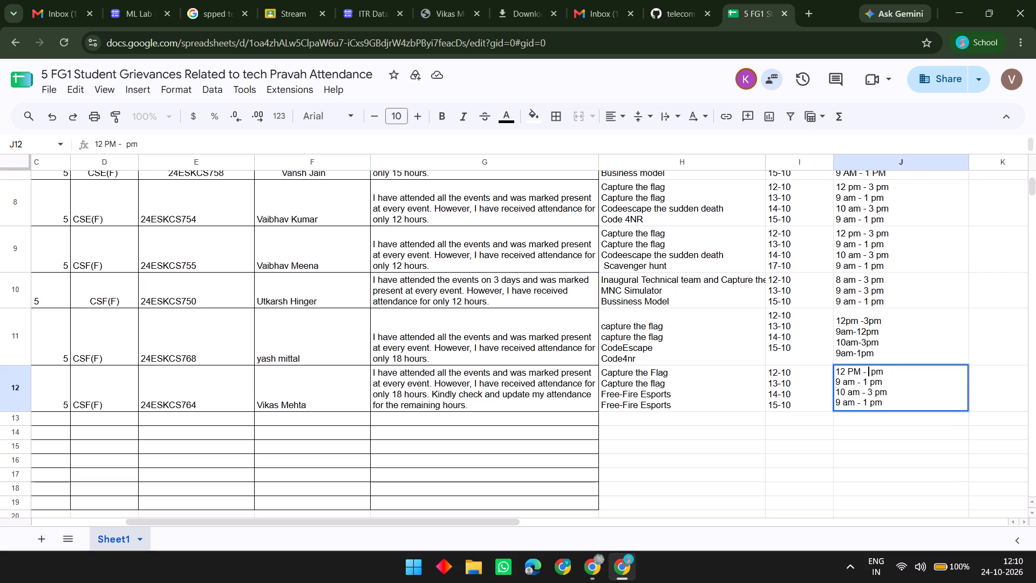
Open the TECH PRAVAH 2026 events page of SKIT Jaipur in a new browser tab.
click(809, 11)
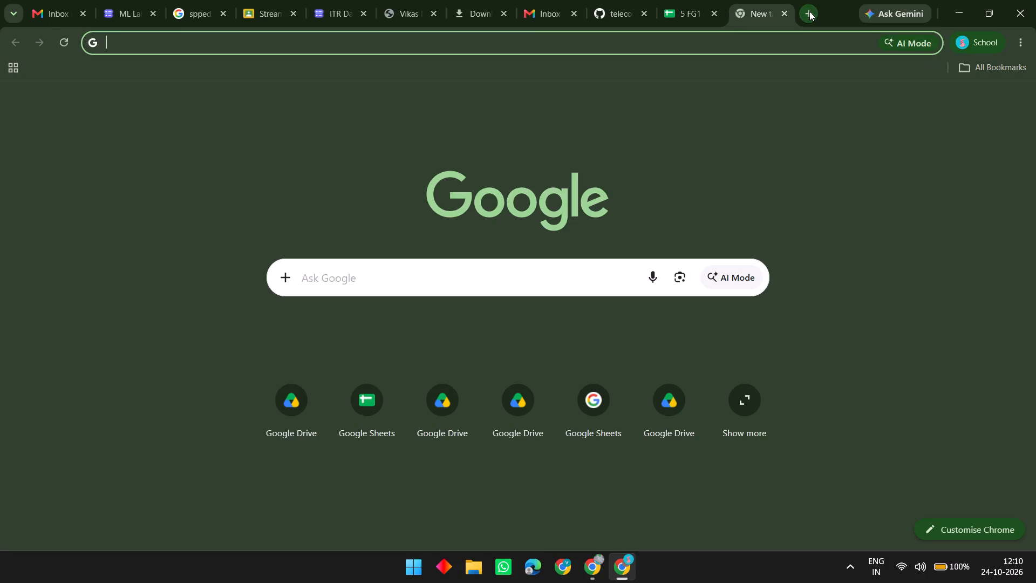
text(tech)
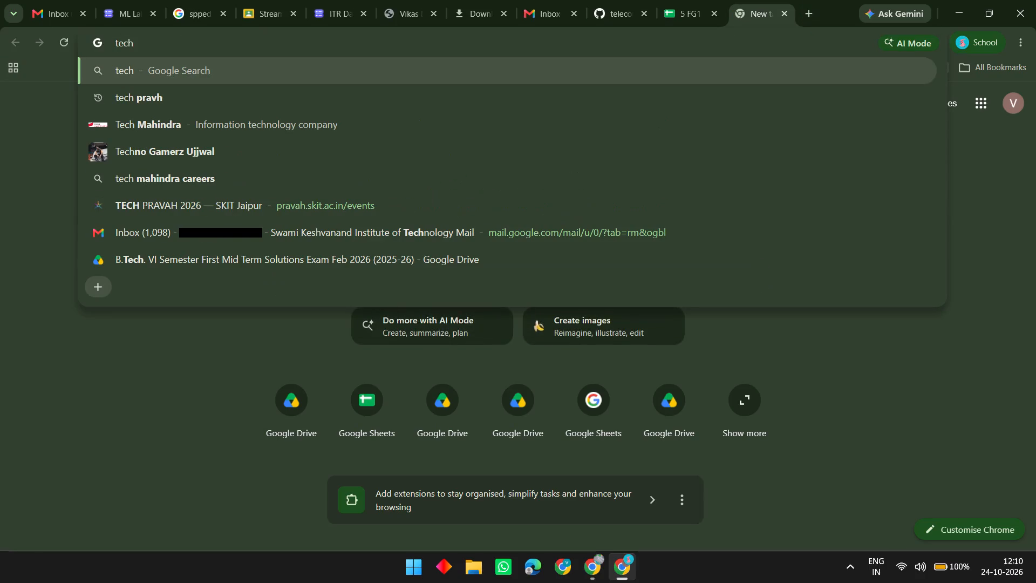
click(276, 209)
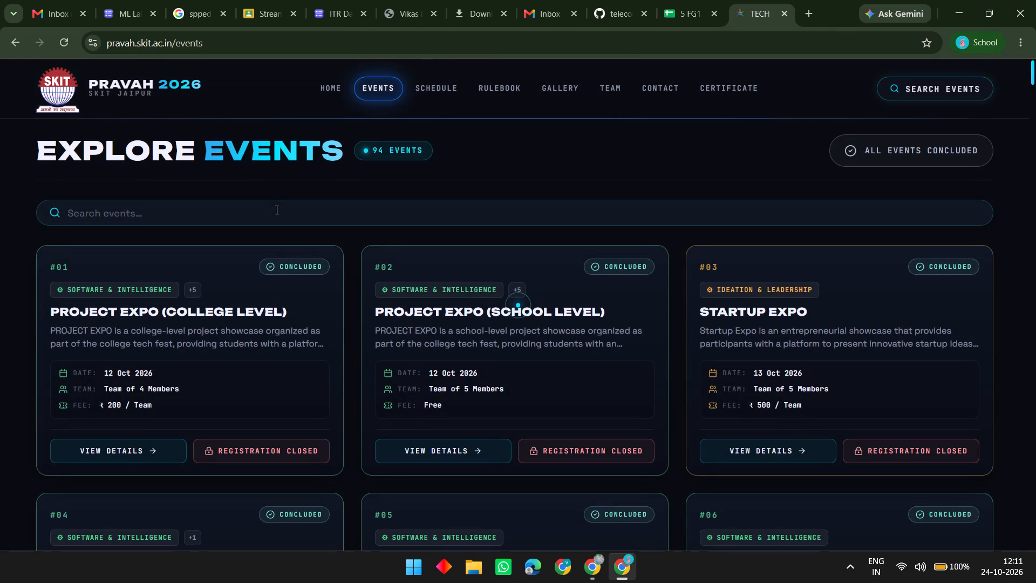
Search the events for "cap", check the date and time in the Capture the Flag details, and close them.
click(199, 216)
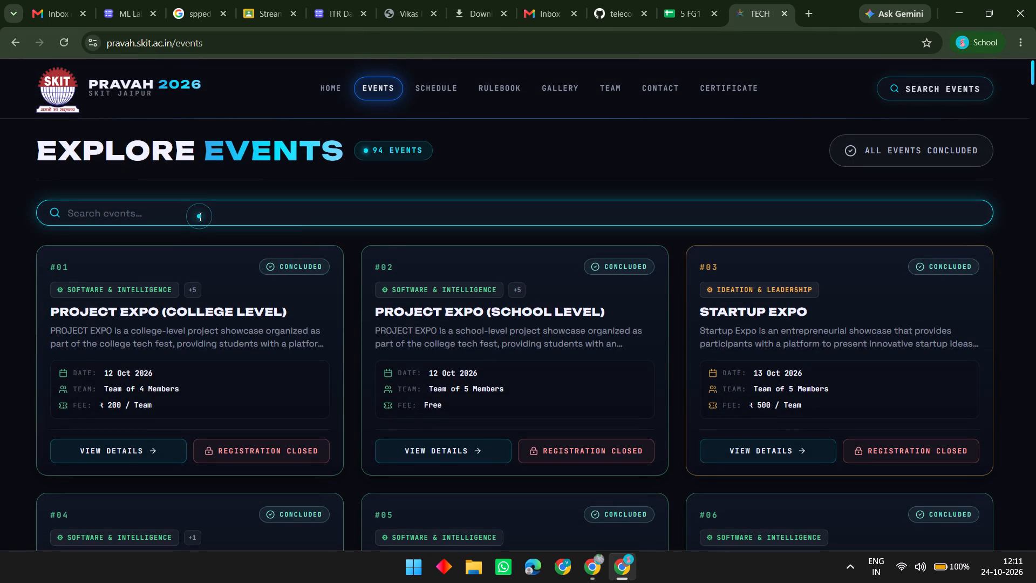
text(cap)
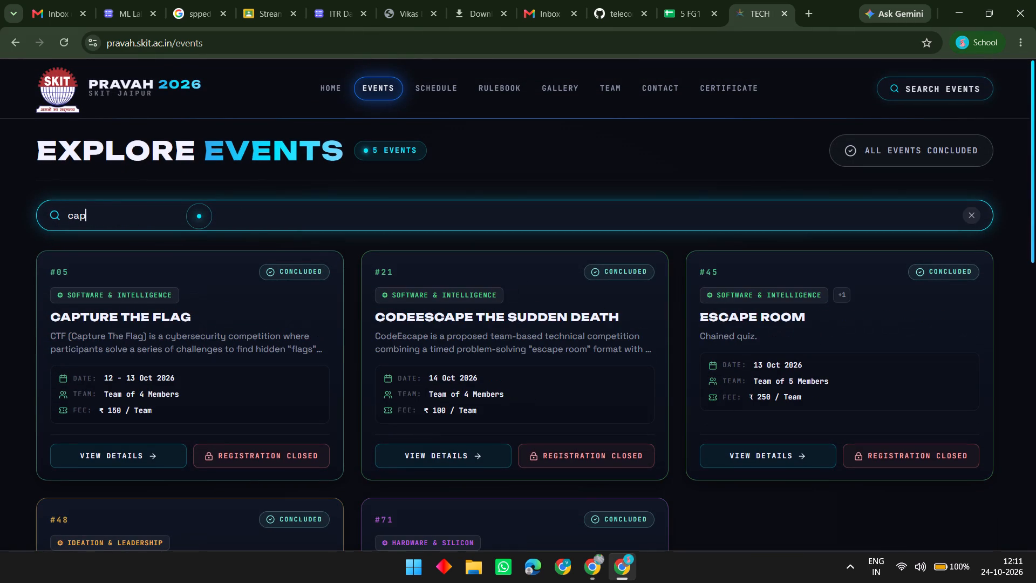
click(139, 450)
scroll(534, 390, down, 1)
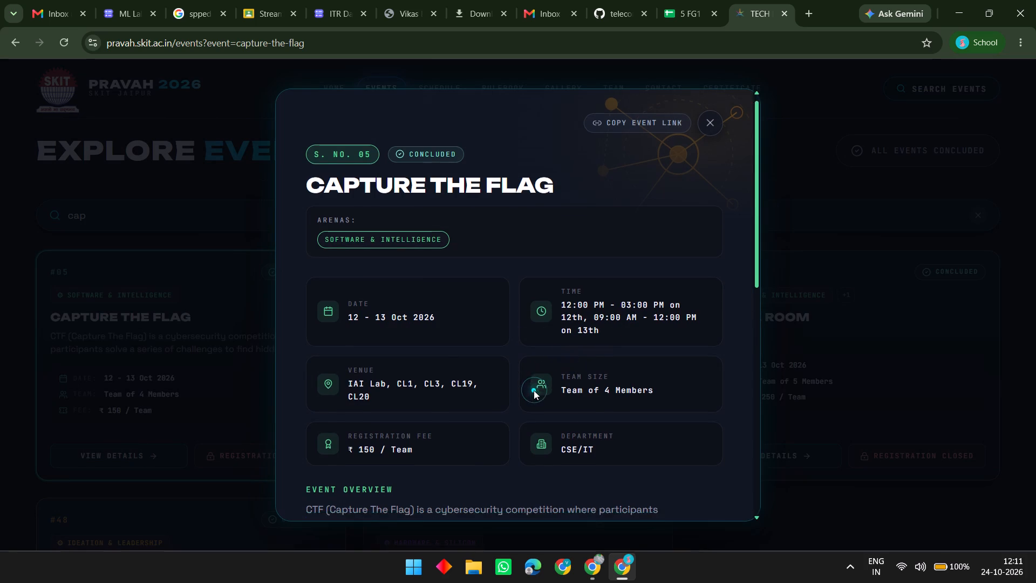
scroll(534, 390, down, 2)
scroll(534, 390, up, 1)
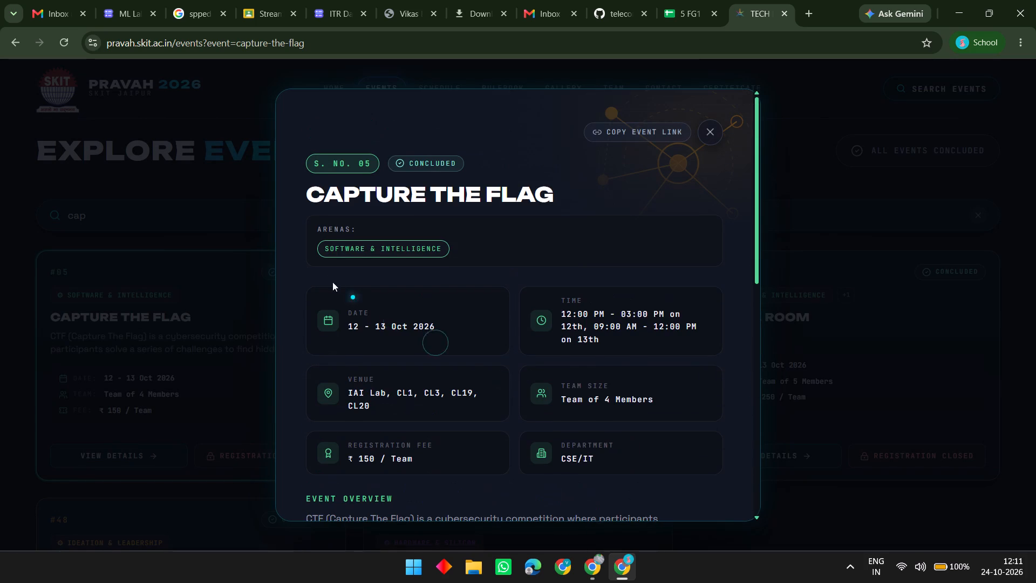
click(153, 270)
Search the events for "free" and open the BGMI E-Sports Championship 2026 details to check the event timing.
click(107, 211)
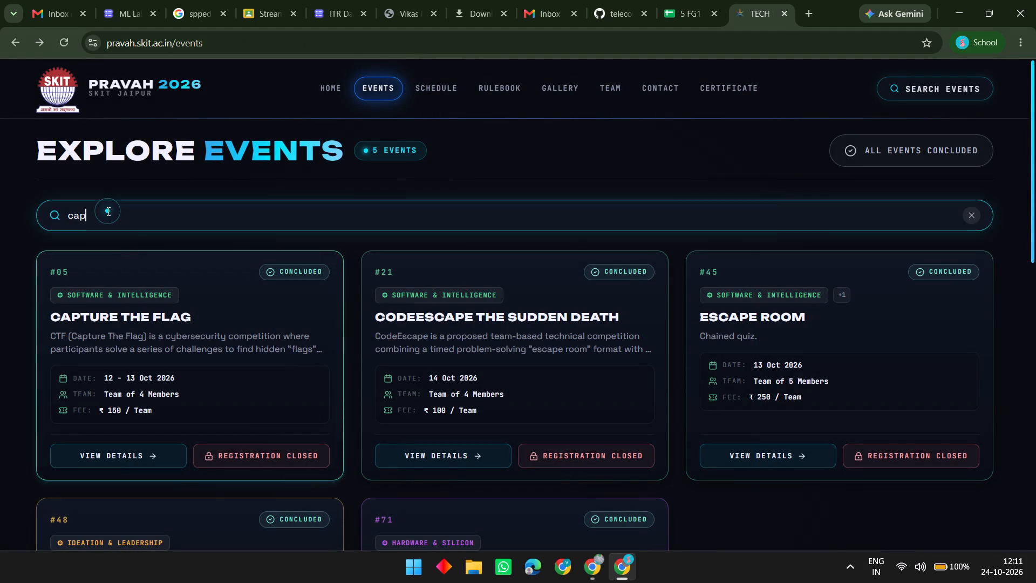
key(BackSpace)
key(BackSpace)
key(BackSpace)
key(BackSpace)
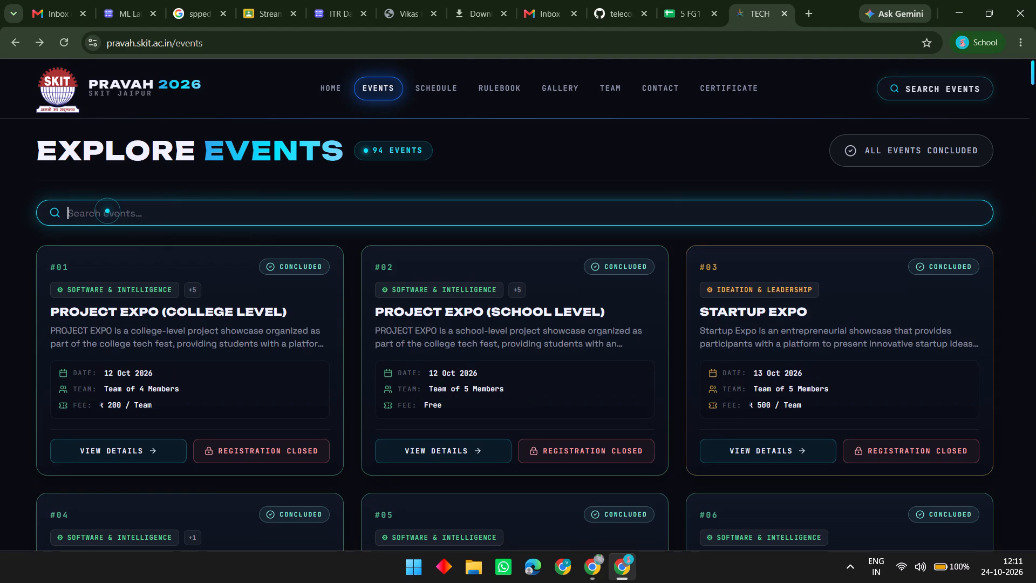
text(free)
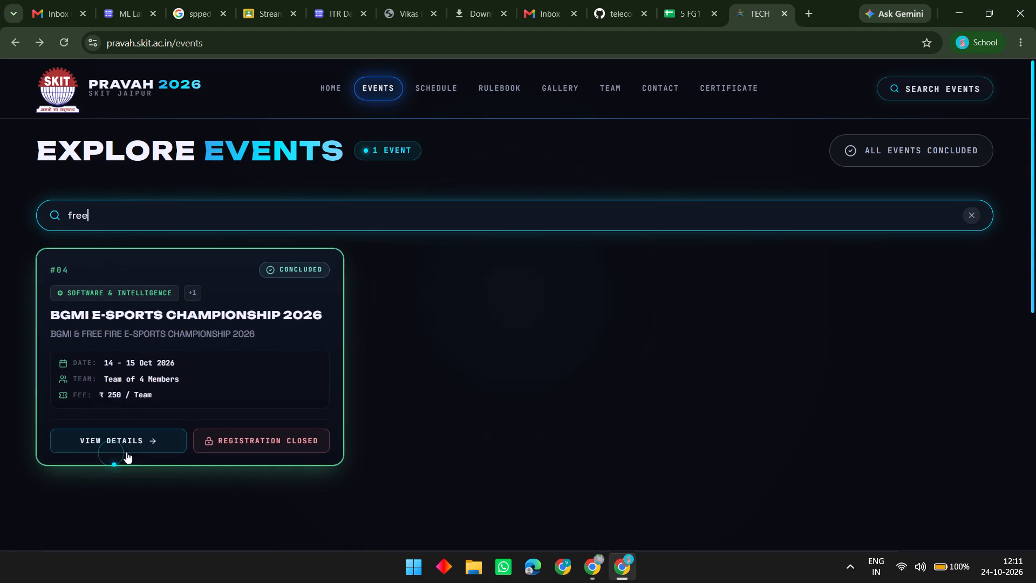
click(132, 442)
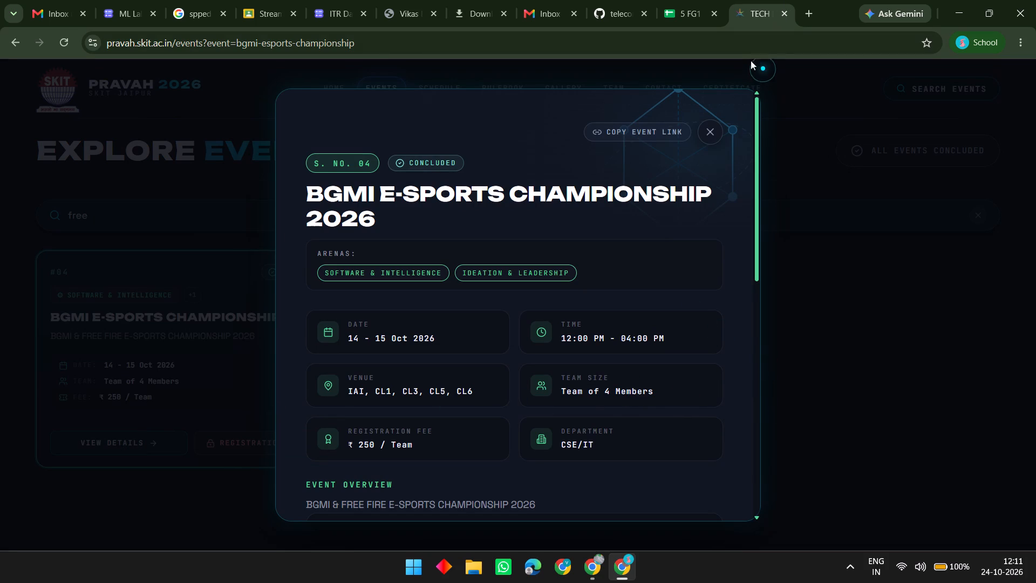
Close the BGMI details, search the events for "mind", check the date and time in the Mind Vs Machine details, and close them.
click(711, 138)
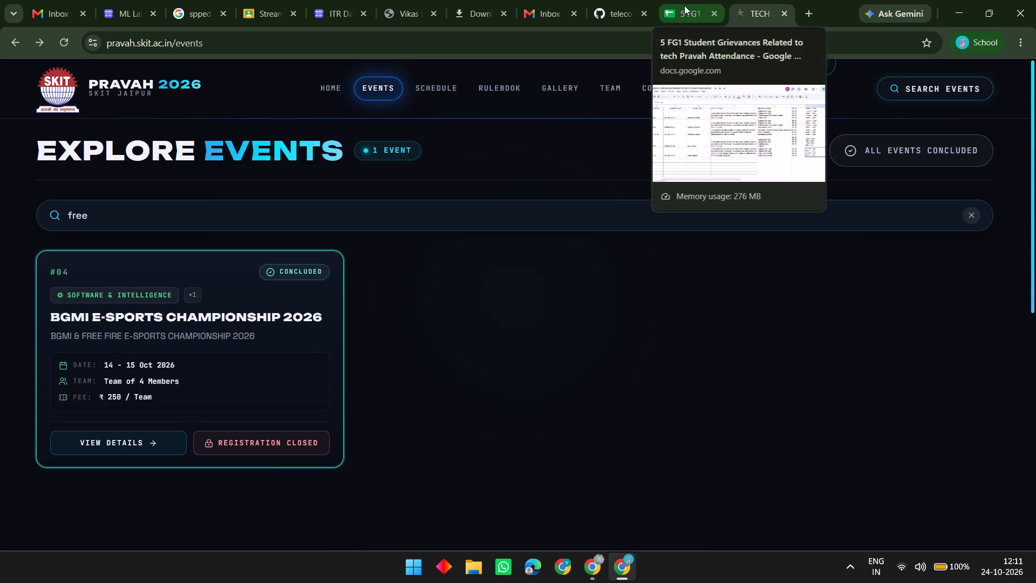
click(139, 217)
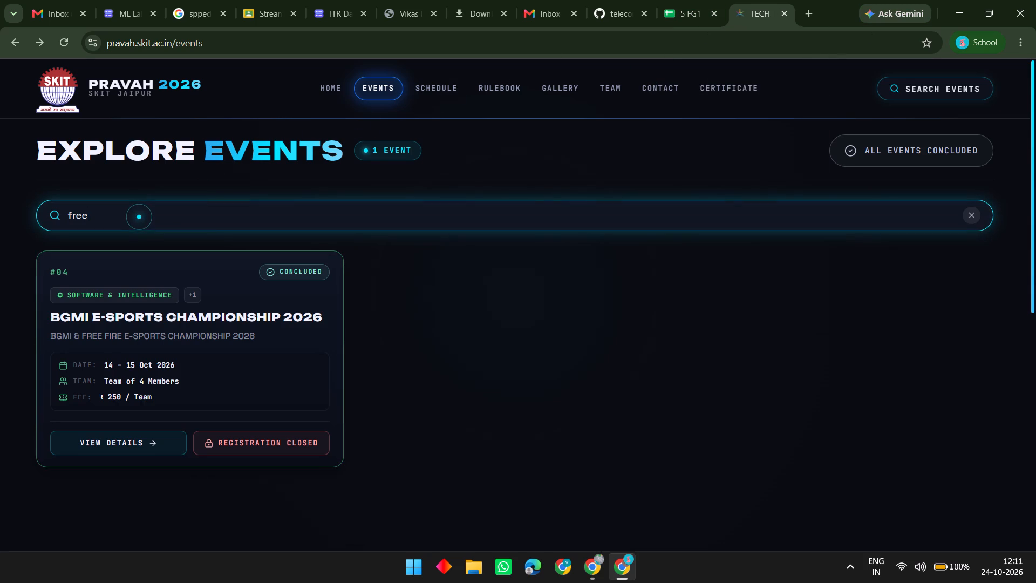
key(BackSpace)
key(BackSpace)
key(BackSpace)
key(BackSpace)
text(mind)
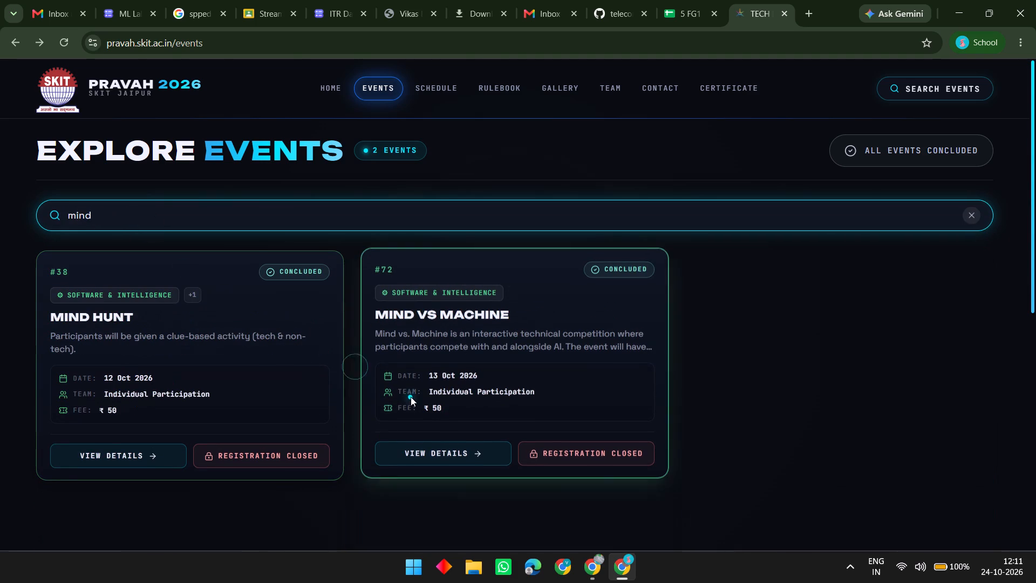
click(450, 444)
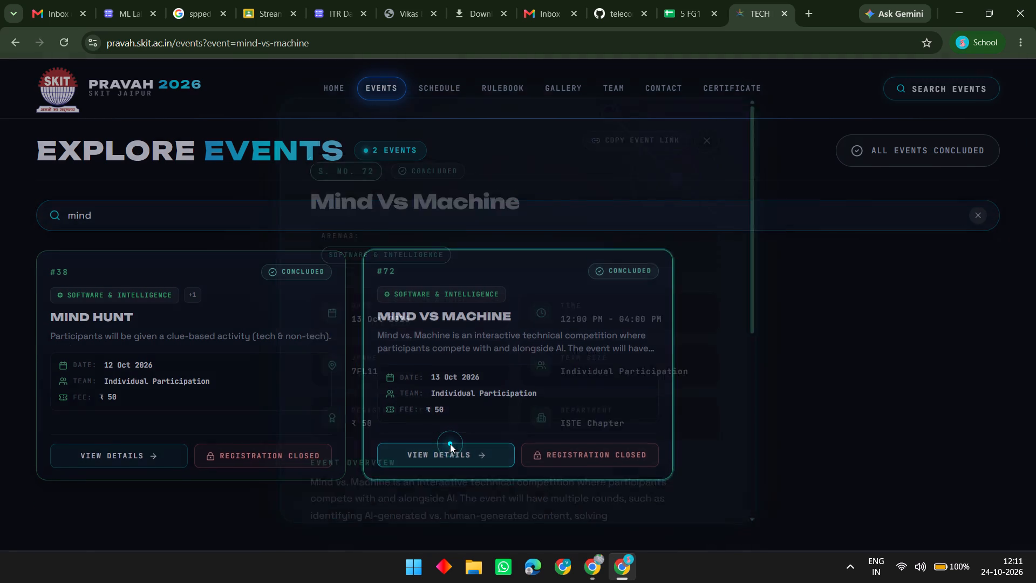
click(706, 127)
Return to the attendance grievance spreadsheet and complete the first line of cell J12 as "12 PM - 3 PM".
click(680, 9)
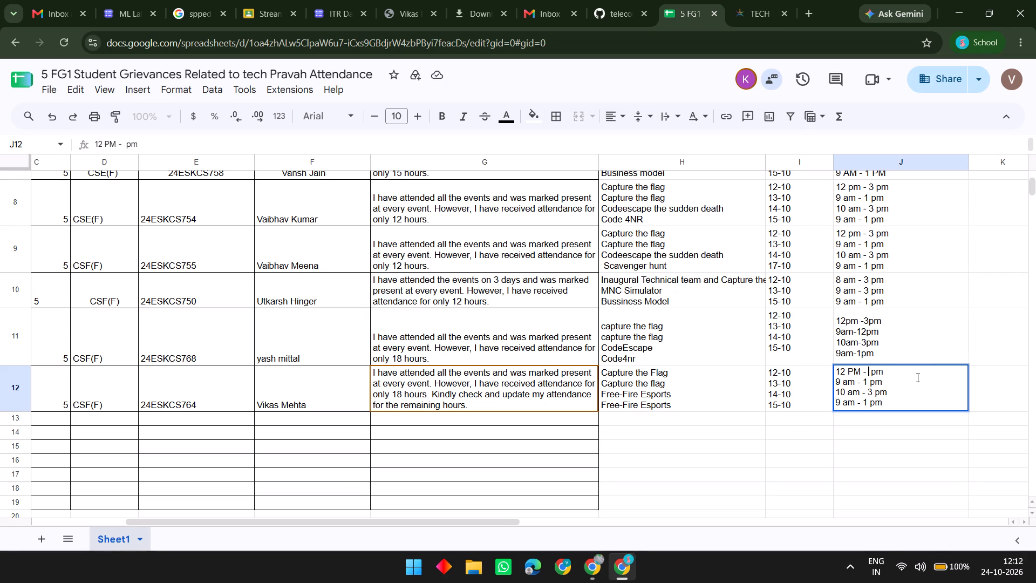
key(3)
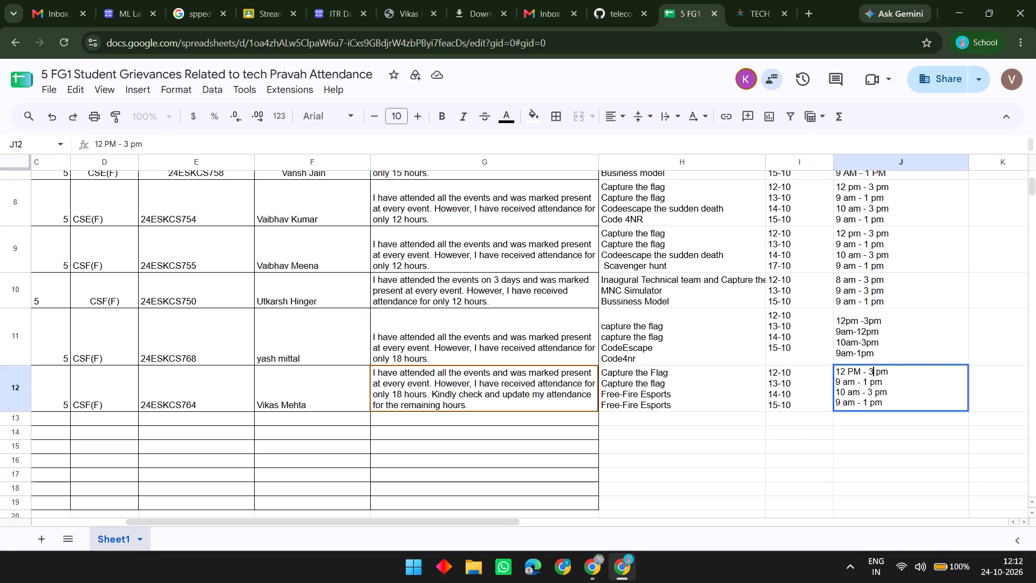
key(Right)
key(Right)
key(Right)
key(BackSpace)
key(BackSpace)
text(PM)
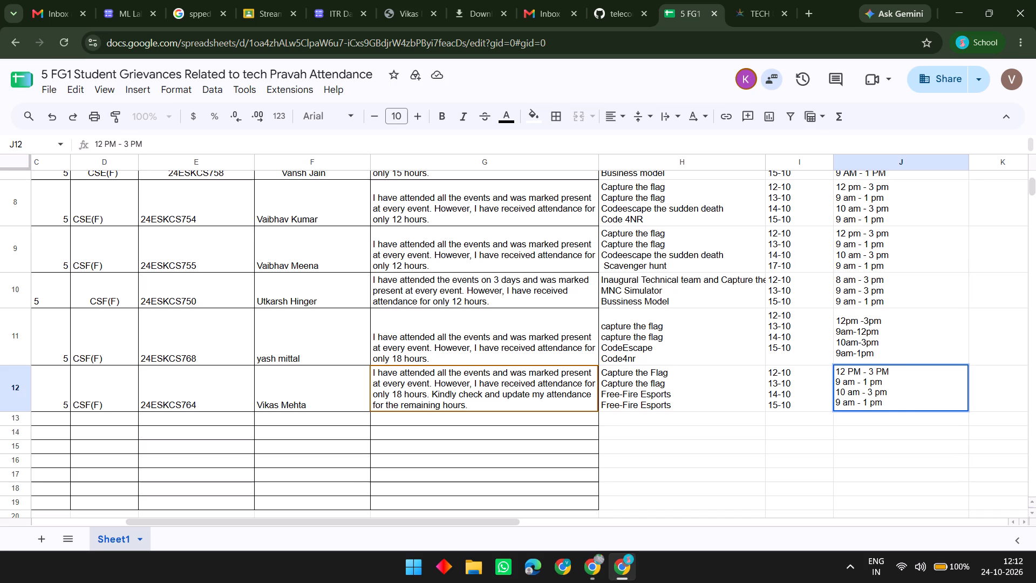
Change the start time on the second line of cell J12 to use uppercase AM, reading "9 AM".
click(841, 381)
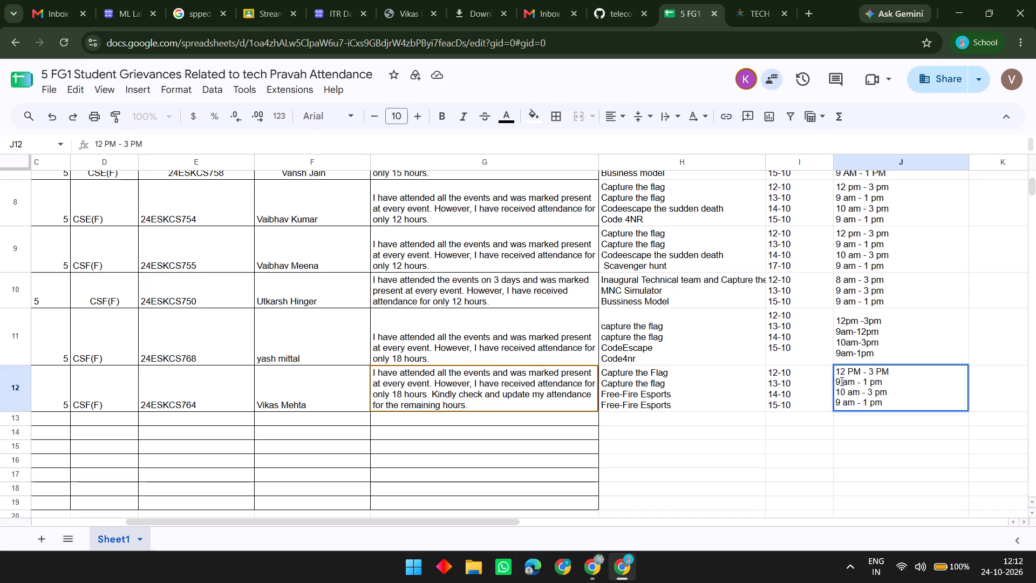
key(Right)
key(Right)
key(Right)
key(BackSpace)
key(BackSpace)
key(shift+a)
key(shift+m)
Set the end time on the second line of cell J12 to "12 PM".
key(Right)
key(Right)
key(Right)
key(Right)
key(BackSpace)
text(12)
key(Right)
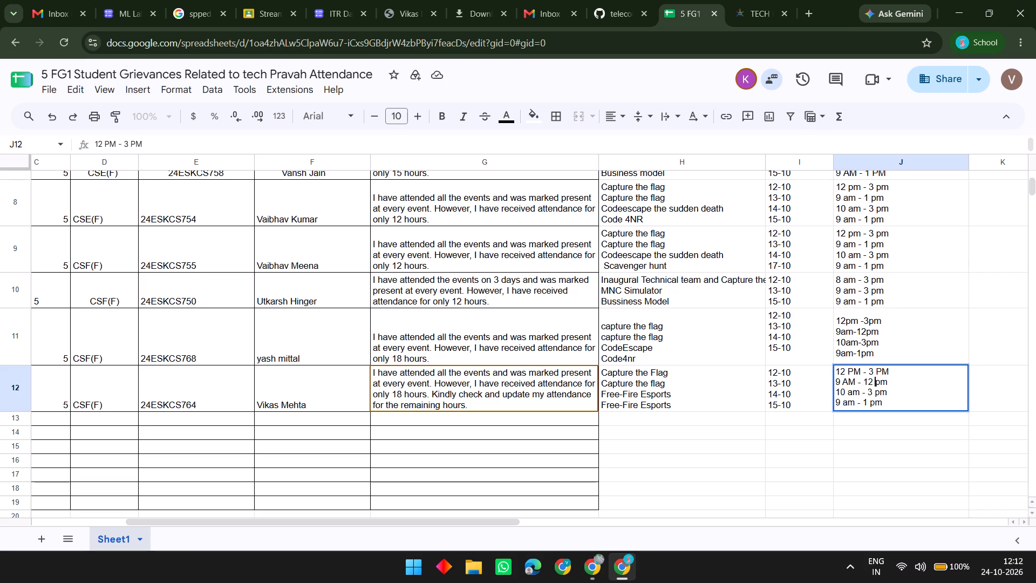
key(Right)
key(Right)
key(BackSpace)
key(BackSpace)
text(PM)
Append the second time range "& 12 PM - 4 Pm" to the second line of cell J12.
key(space)
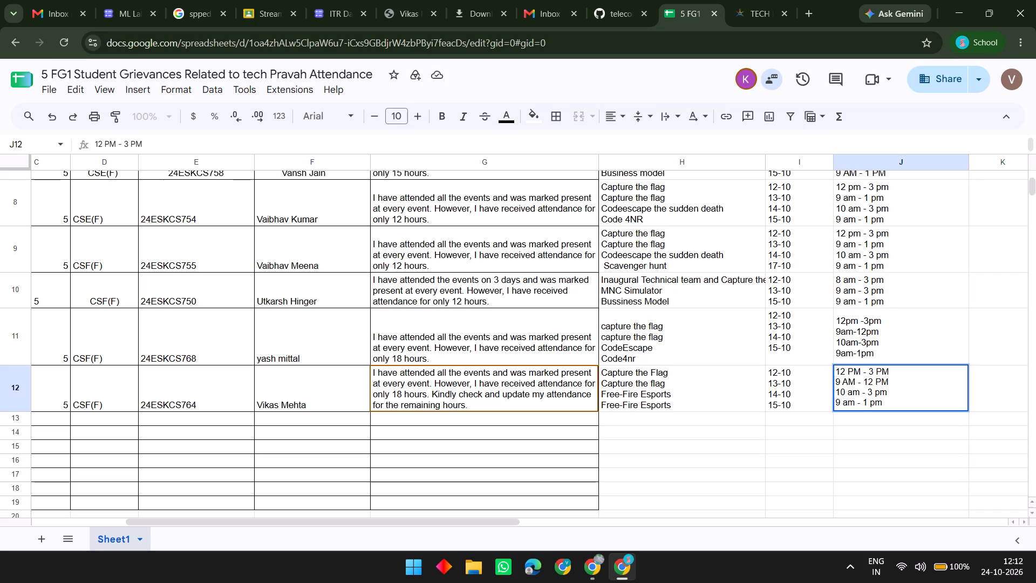
text(&)
key(space)
text(12)
key(space)
text(PM)
key(space)
text(-)
key(space)
key(shift+dollar)
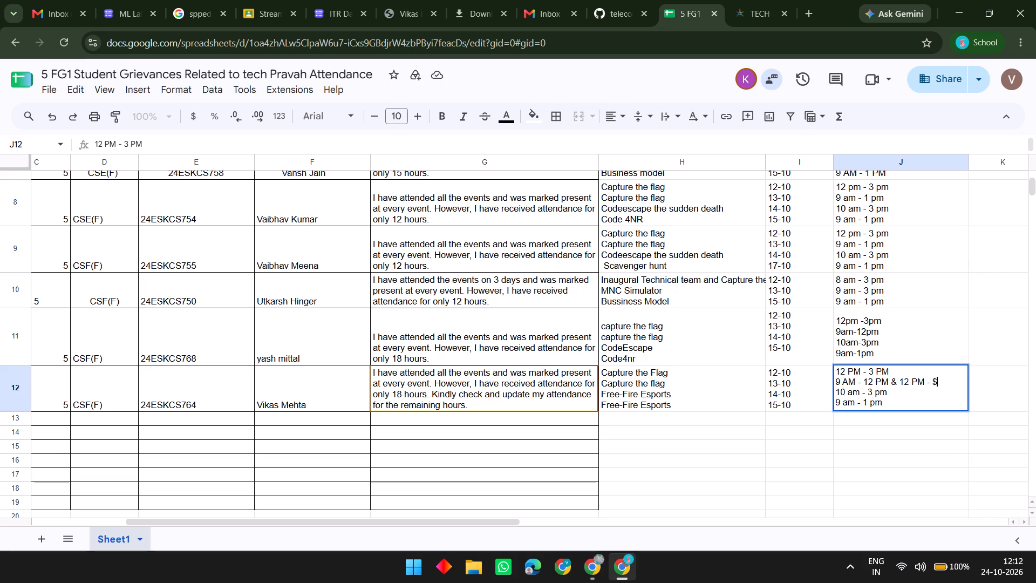
key(BackSpace)
key(4)
key(minus)
key(BackSpace)
key(space)
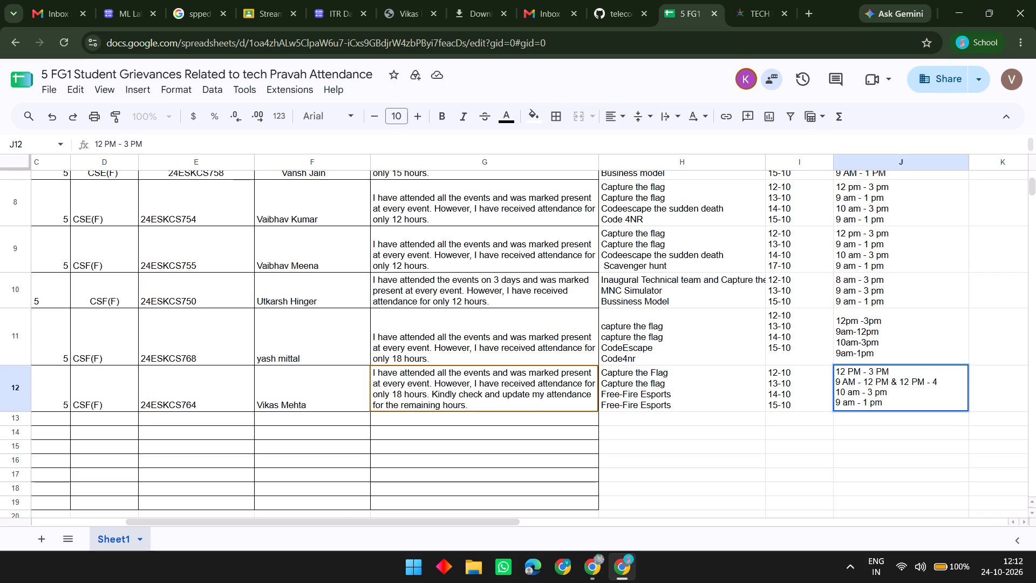
text(Pm)
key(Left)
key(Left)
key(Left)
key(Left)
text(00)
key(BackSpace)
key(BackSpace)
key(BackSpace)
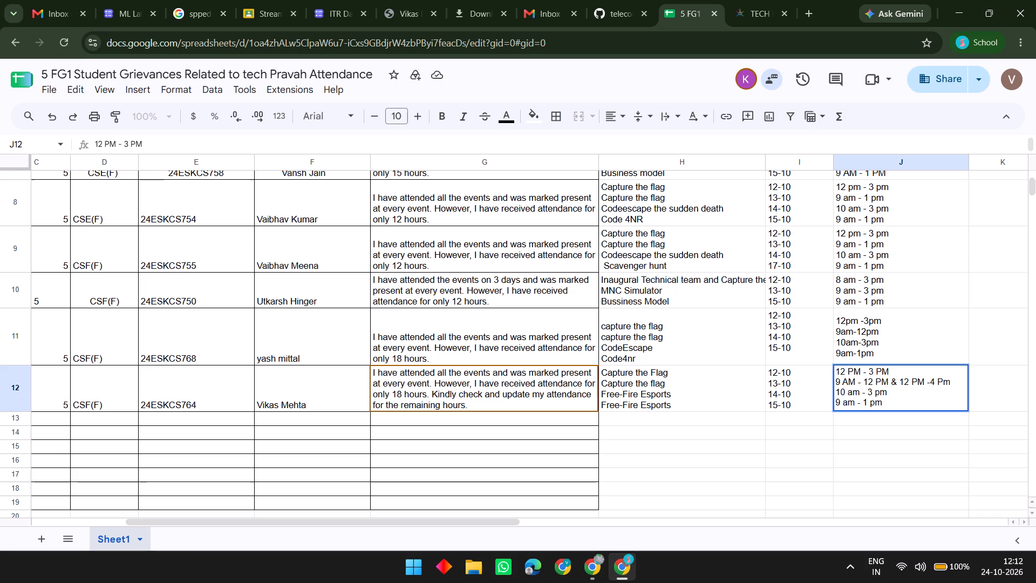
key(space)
Correct the ending of the second line in cell J12 to uppercase, so it reads "4 PM".
key(Right)
key(Right)
key(Right)
key(Right)
key(BackSpace)
key(shift+m)
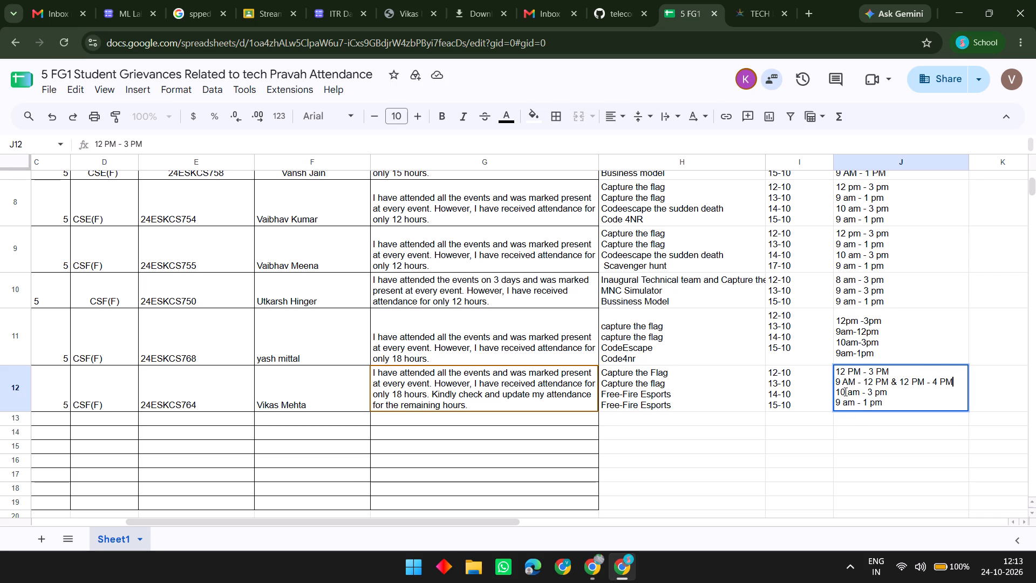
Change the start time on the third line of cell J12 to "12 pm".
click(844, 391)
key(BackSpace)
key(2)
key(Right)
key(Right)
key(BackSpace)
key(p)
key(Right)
Replace the third and fourth lines of cell J12 with the "12 PM - 4 PM" range copied from its second line.
drag(953, 382, 905, 378)
drag(905, 378, 901, 378)
key(ctrl+c)
drag(887, 391, 837, 391)
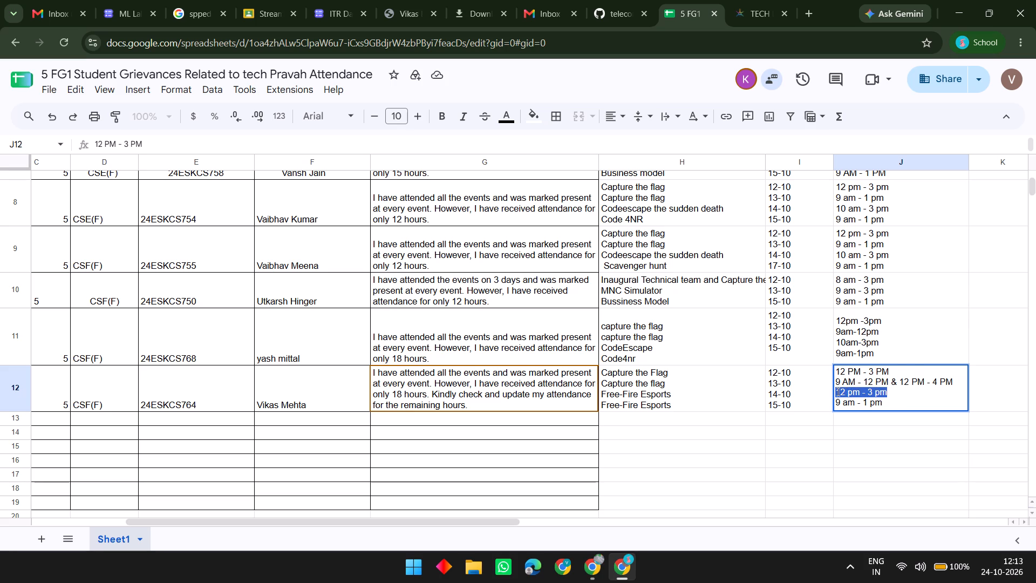
key(ctrl+v)
drag(884, 403, 836, 403)
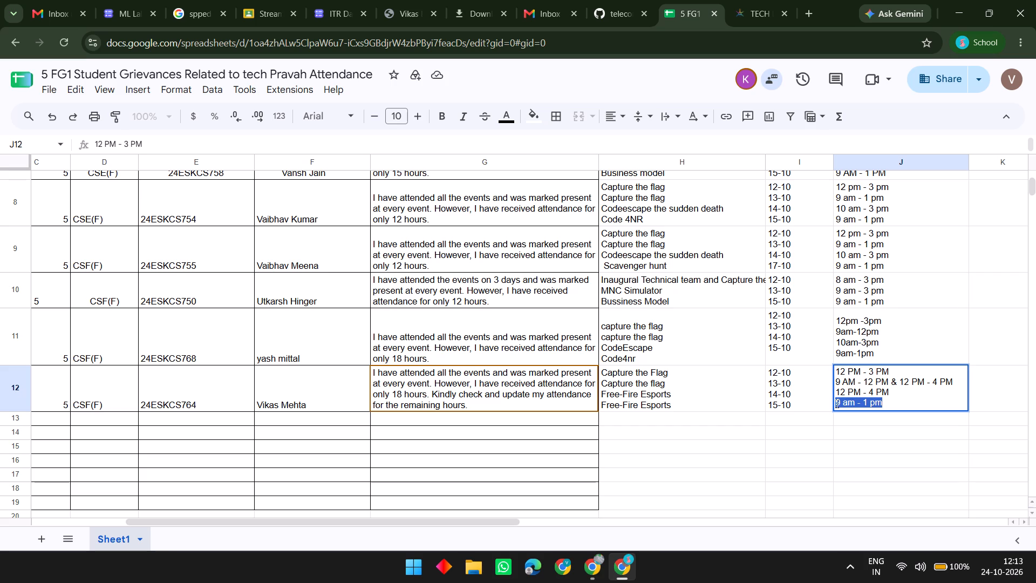
key(ctrl+v)
Append "& Mind vs Machine" to the second line of the event names in cell H12.
click(670, 384)
double_click(670, 384)
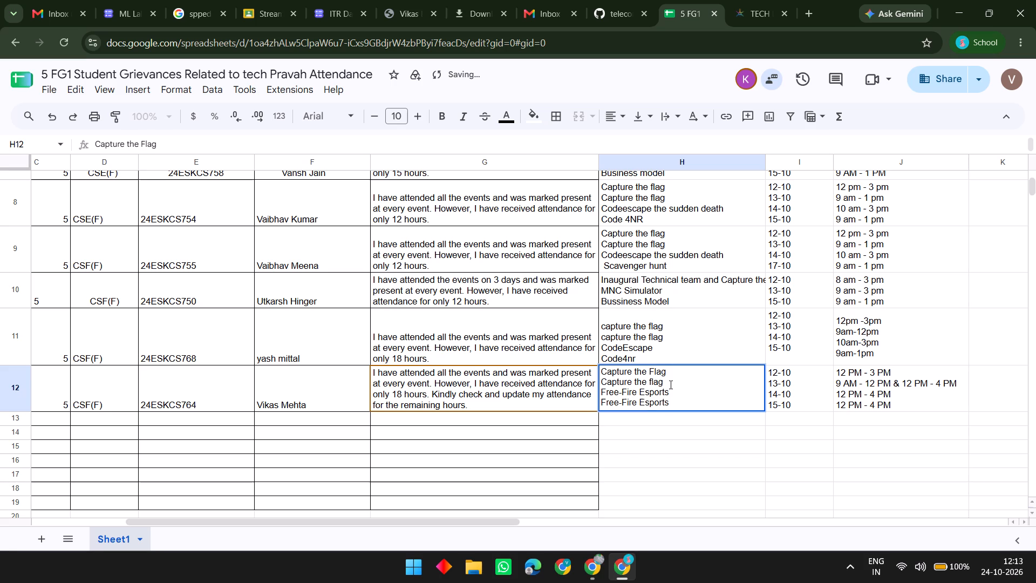
key(Up)
key(Up)
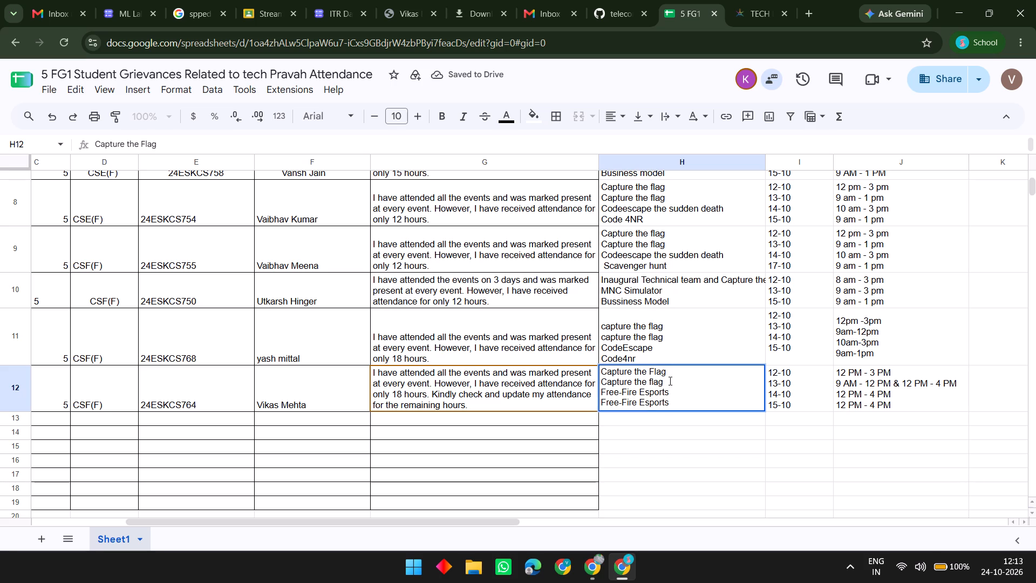
key(space)
text(&)
key(space)
text(Mind vs)
key(space)
text(Machine)
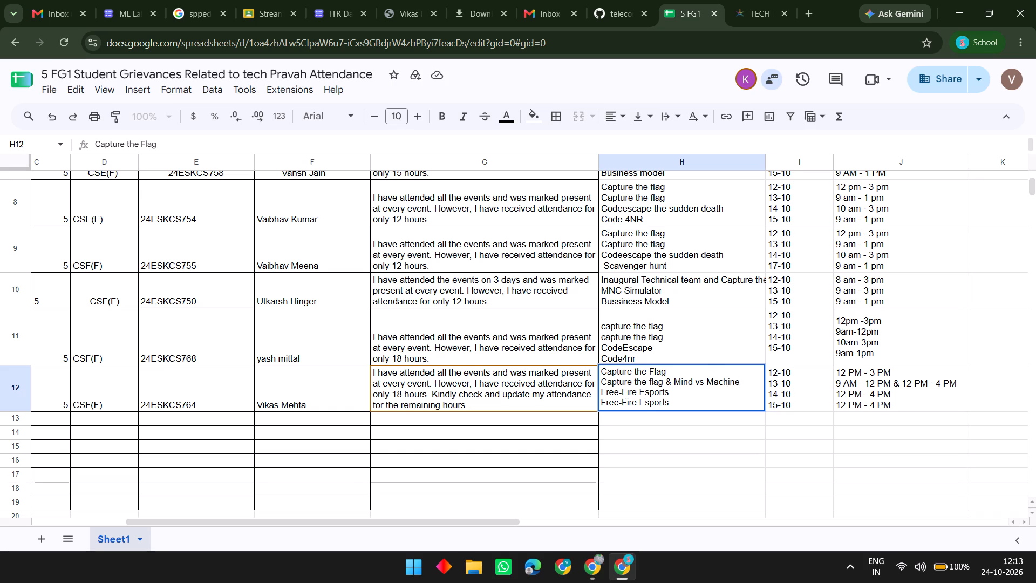
click(912, 393)
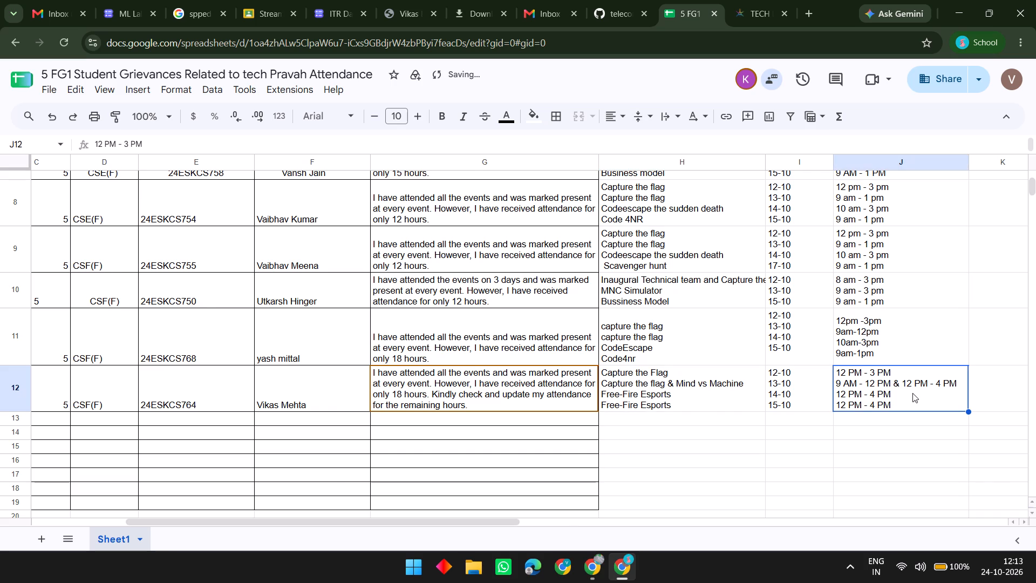
Review the event names, dates and times in row 12 against the other students' rows.
scroll(912, 393, left, 2)
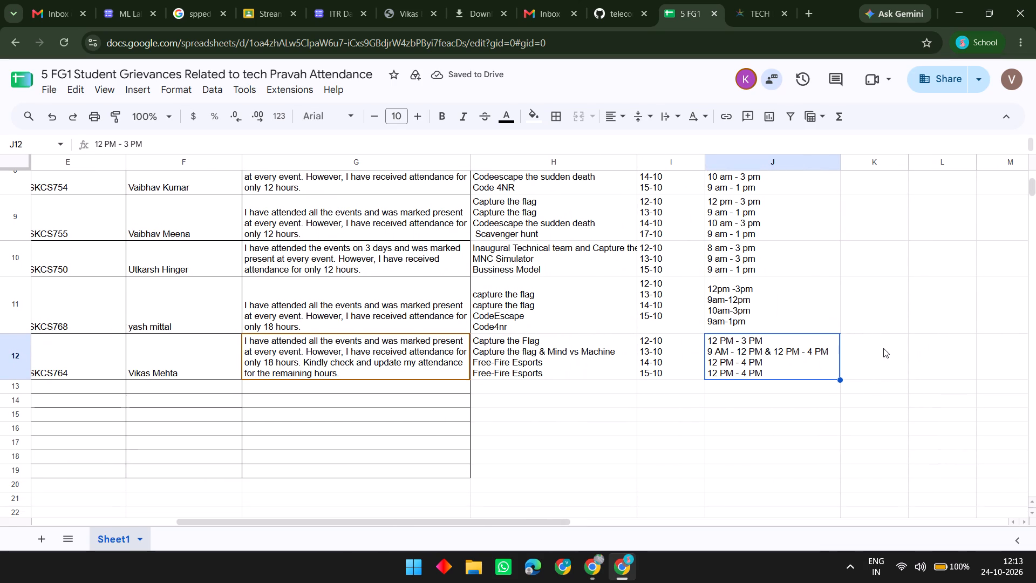
click(883, 348)
scroll(806, 432, up, 1)
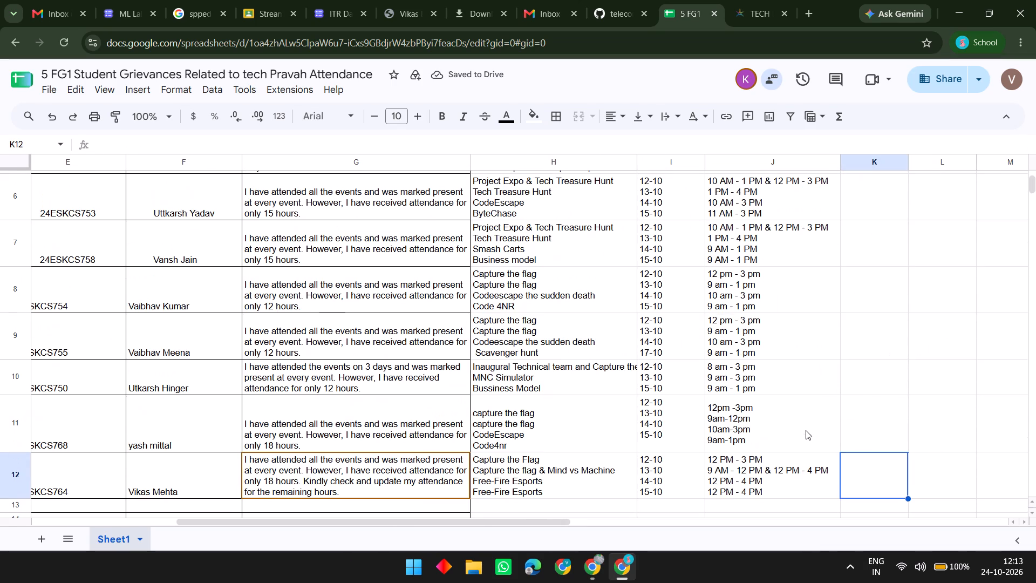
click(807, 489)
click(861, 487)
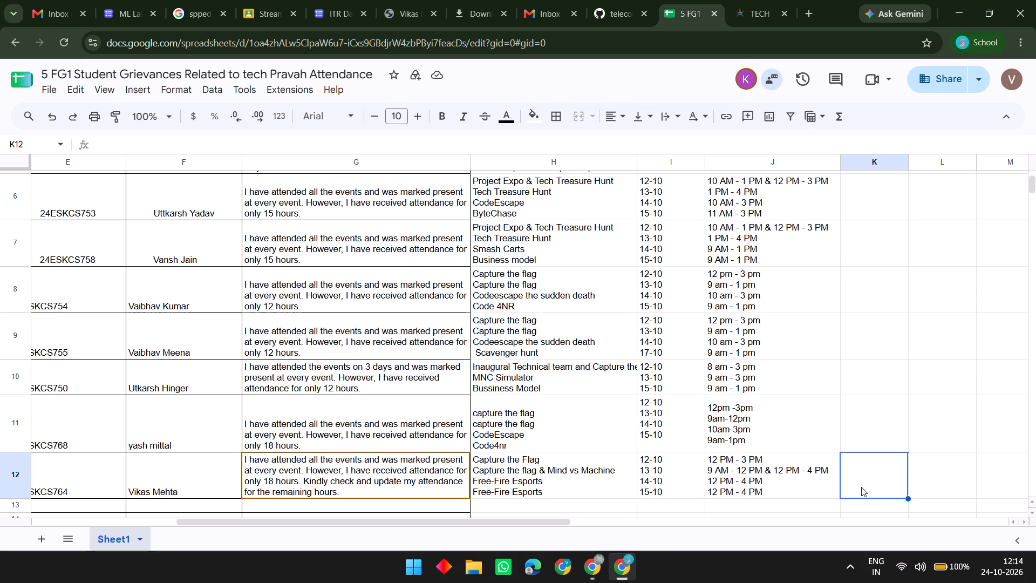
scroll(885, 366, down, 4)
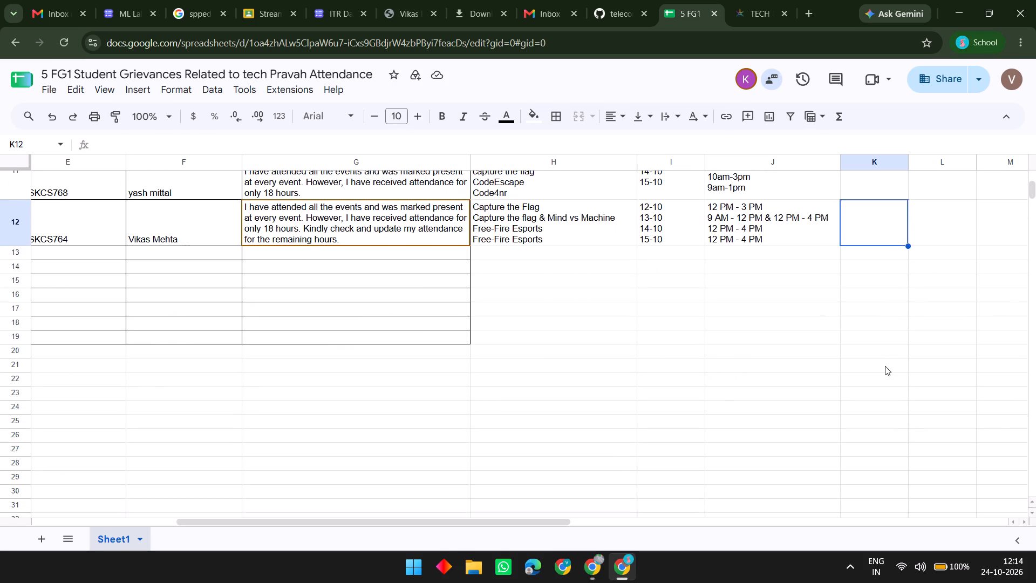
scroll(885, 366, up, 8)
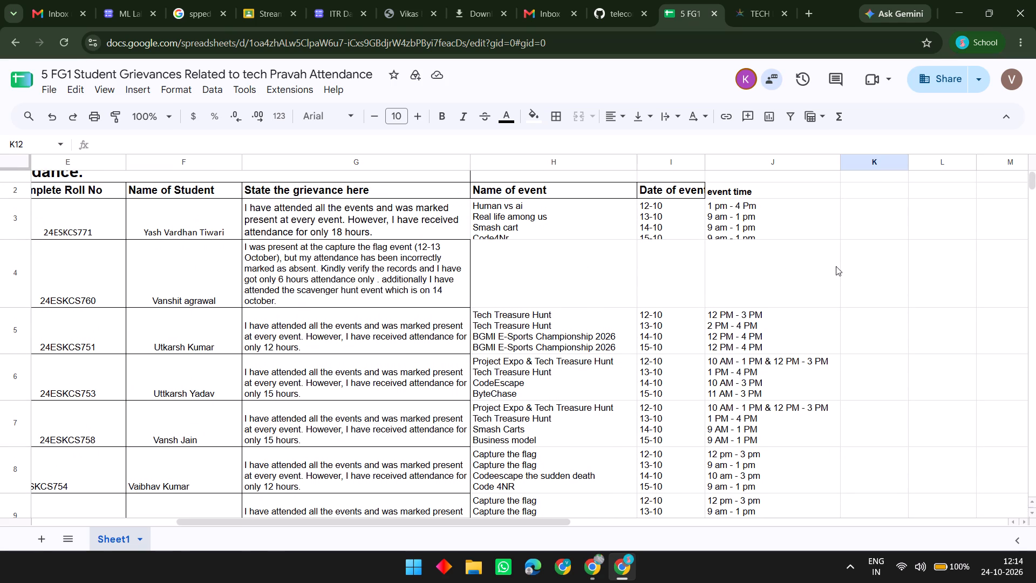
click(883, 270)
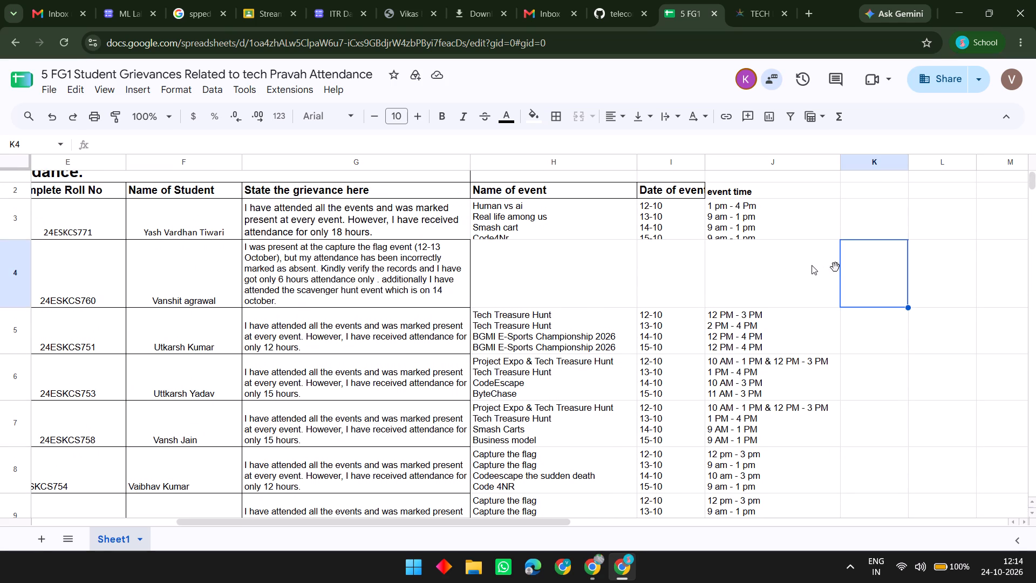
click(812, 265)
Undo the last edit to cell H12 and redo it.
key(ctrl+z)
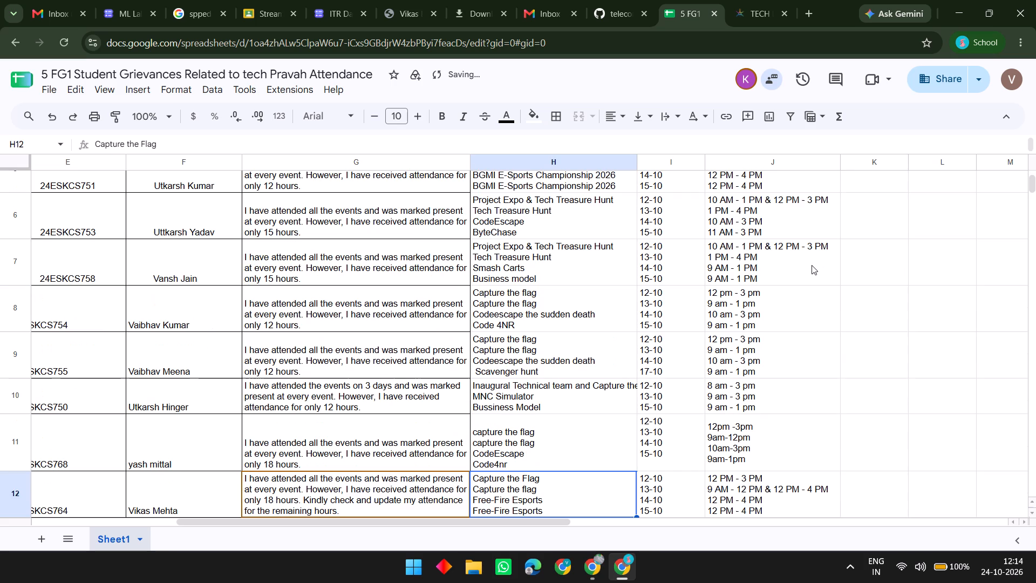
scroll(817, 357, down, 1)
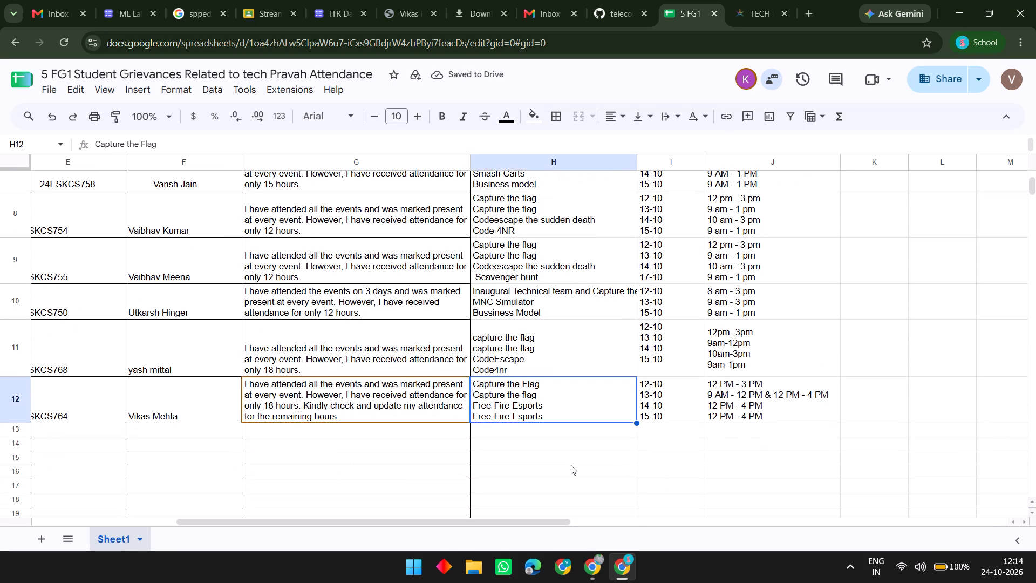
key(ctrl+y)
Look over the whole sheet, checking row 12 across its columns and the entries up to the header row.
scroll(571, 465, up, 5)
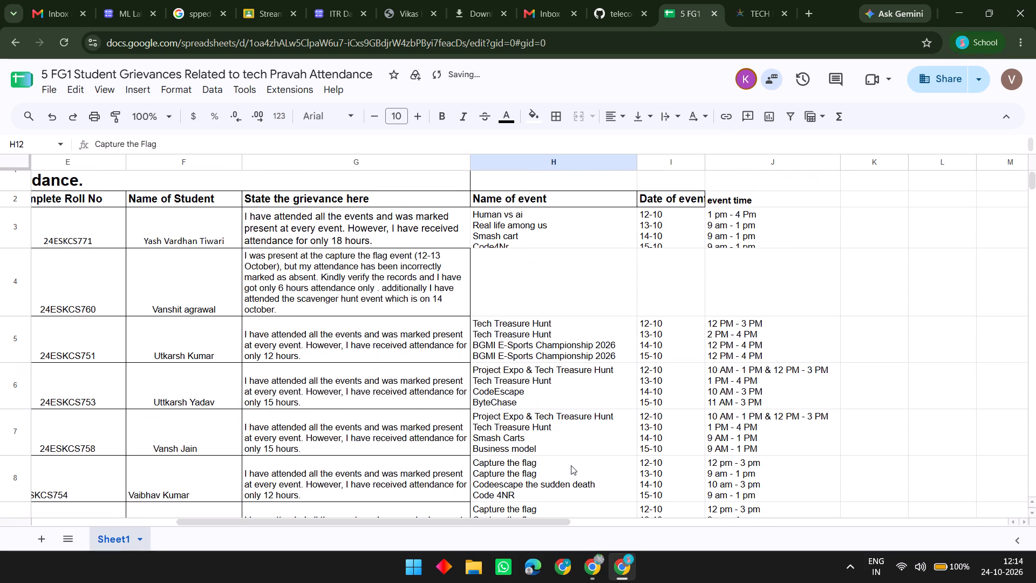
scroll(858, 381, down, 5)
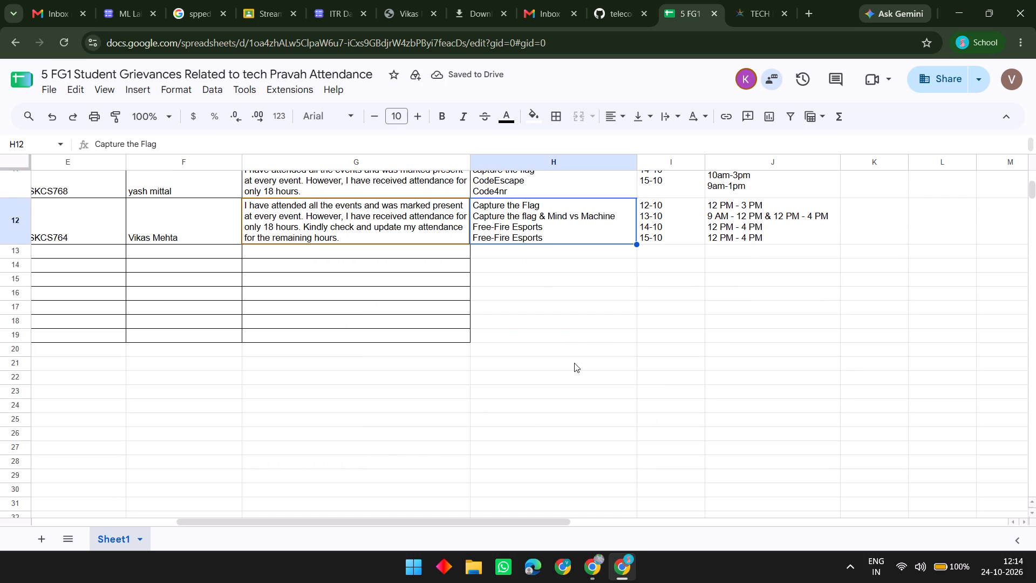
click(574, 363)
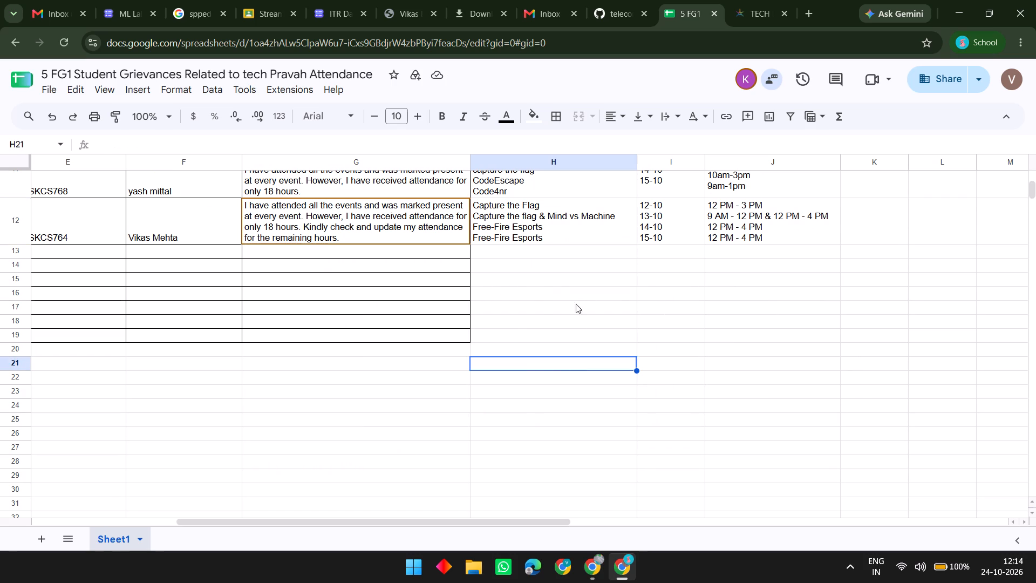
scroll(346, 305, right, 4)
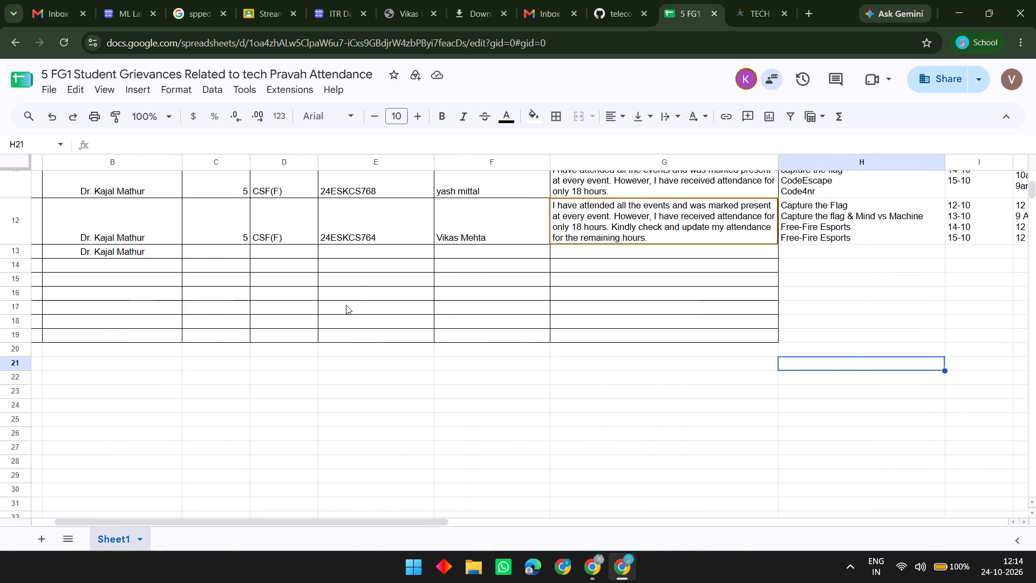
scroll(346, 305, right, 3)
scroll(346, 305, up, 9)
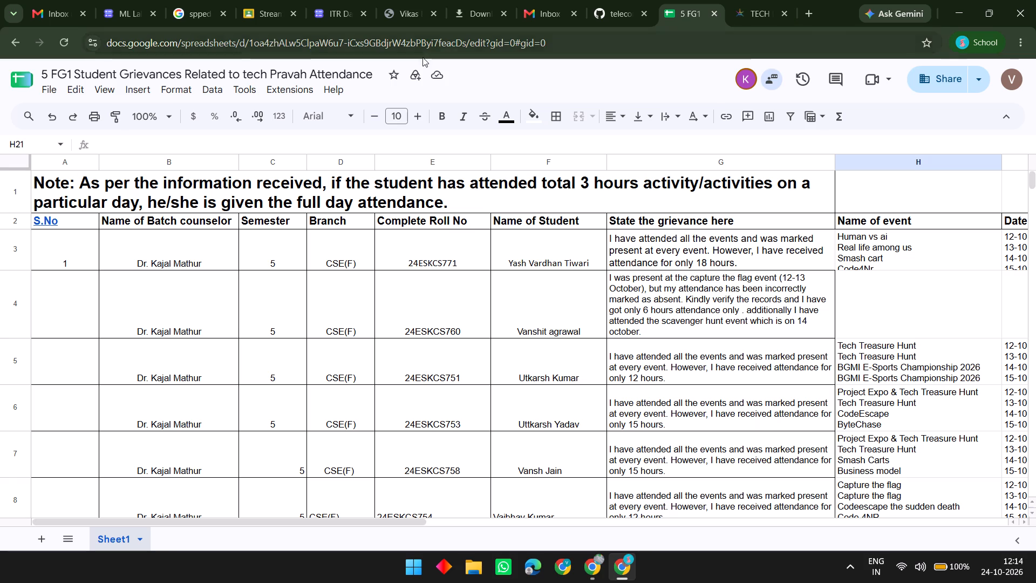
Reload the spreadsheet and check row 12's event names, dates and times.
click(61, 36)
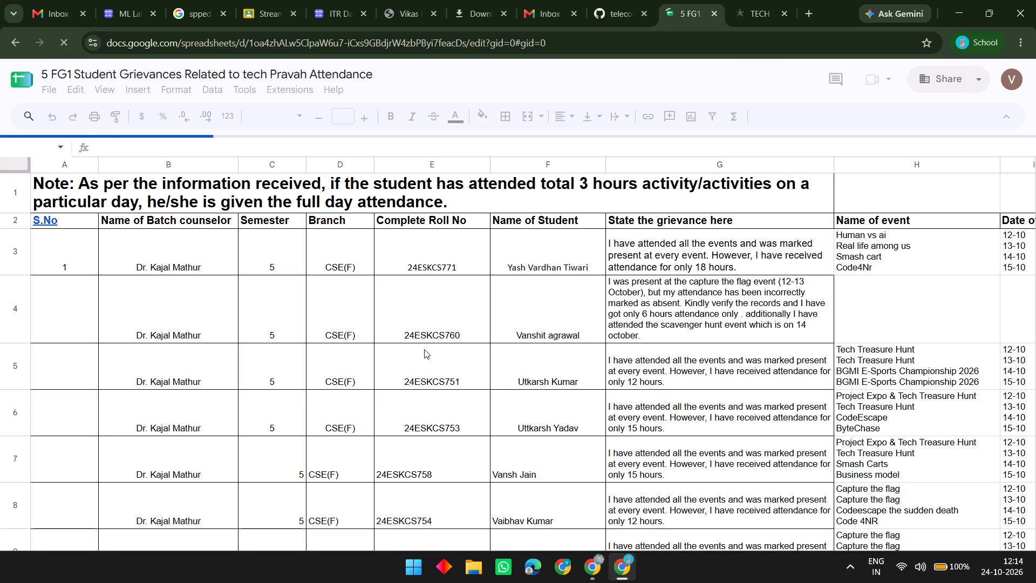
scroll(866, 311, down, 1)
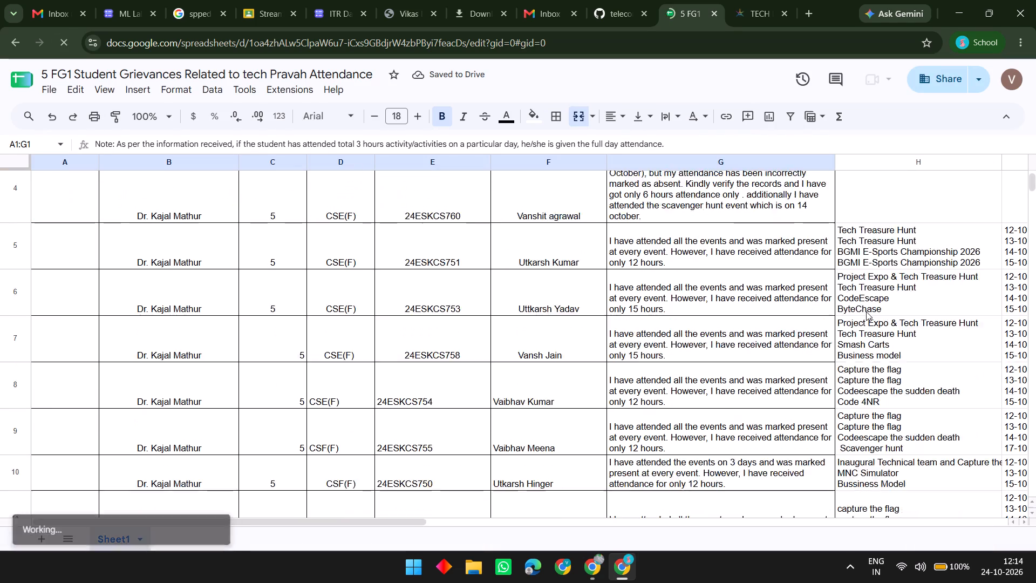
scroll(866, 311, down, 1)
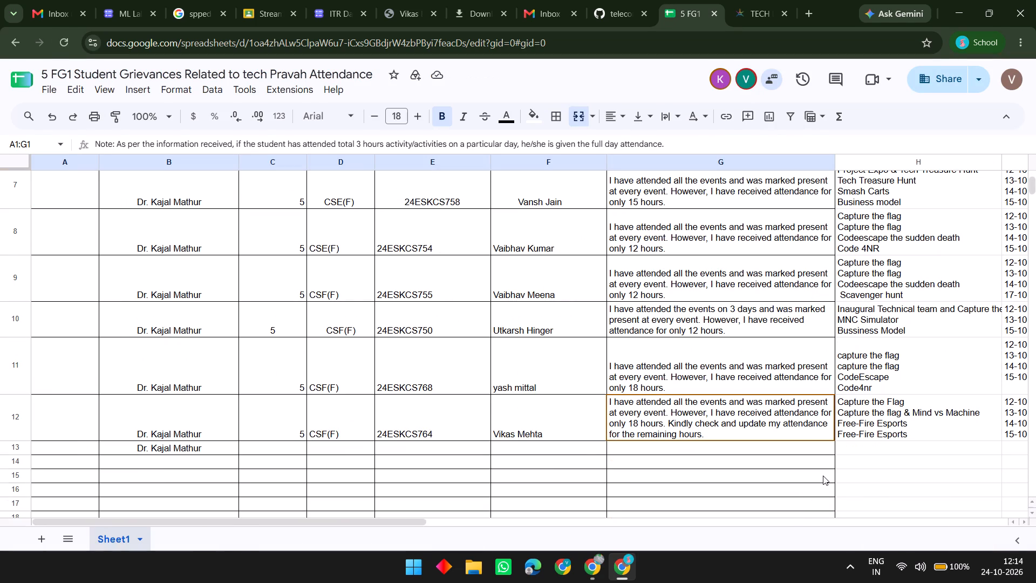
scroll(809, 473, left, 1)
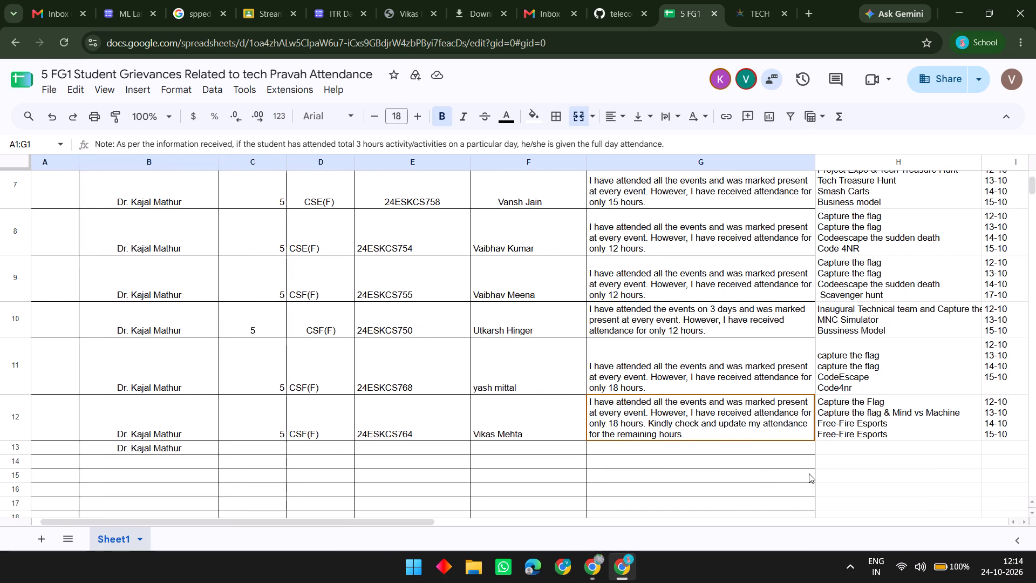
scroll(809, 473, left, 2)
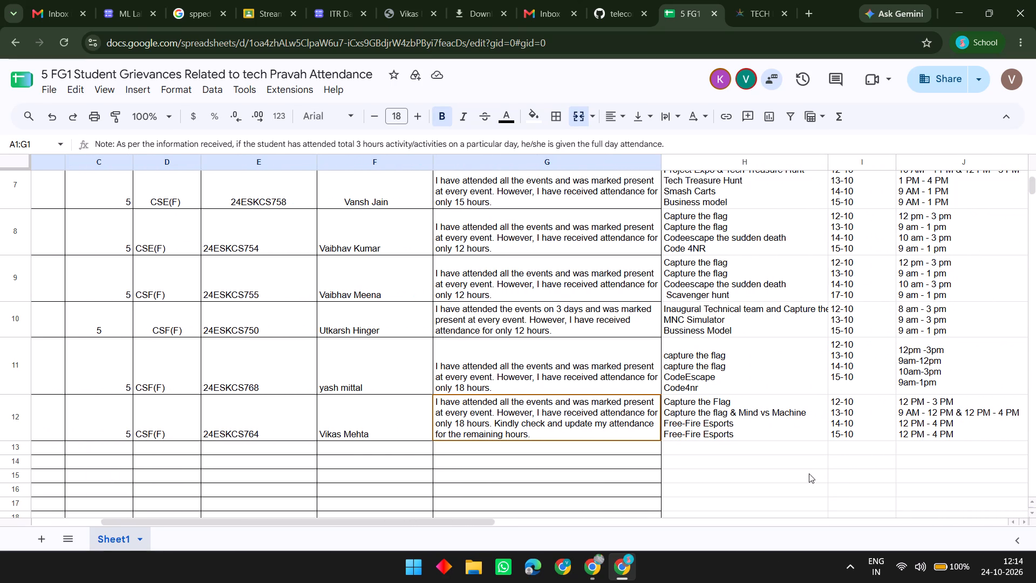
scroll(809, 473, left, 1)
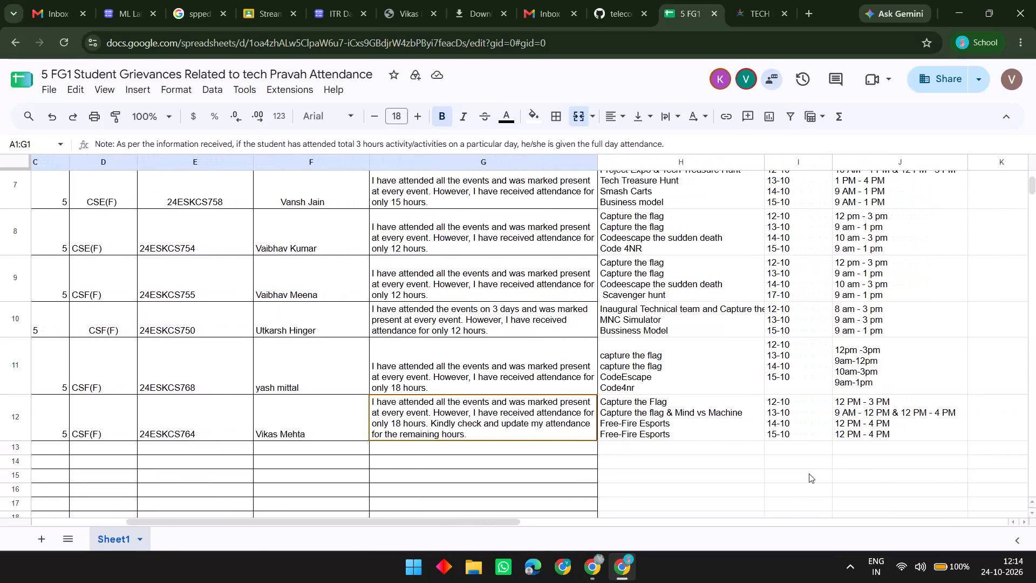
scroll(809, 473, left, 1)
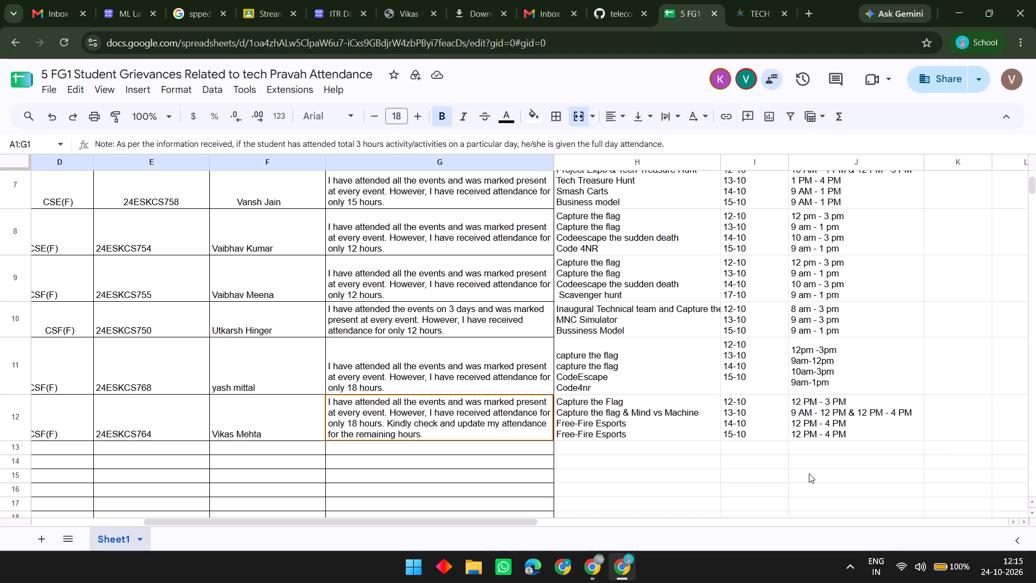
scroll(854, 456, left, 1)
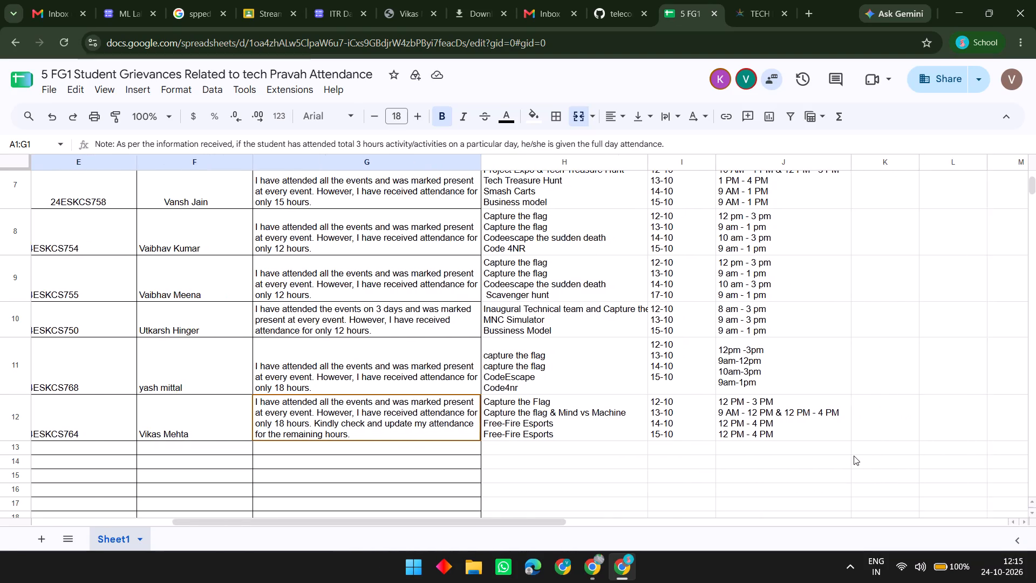
scroll(854, 456, left, 1)
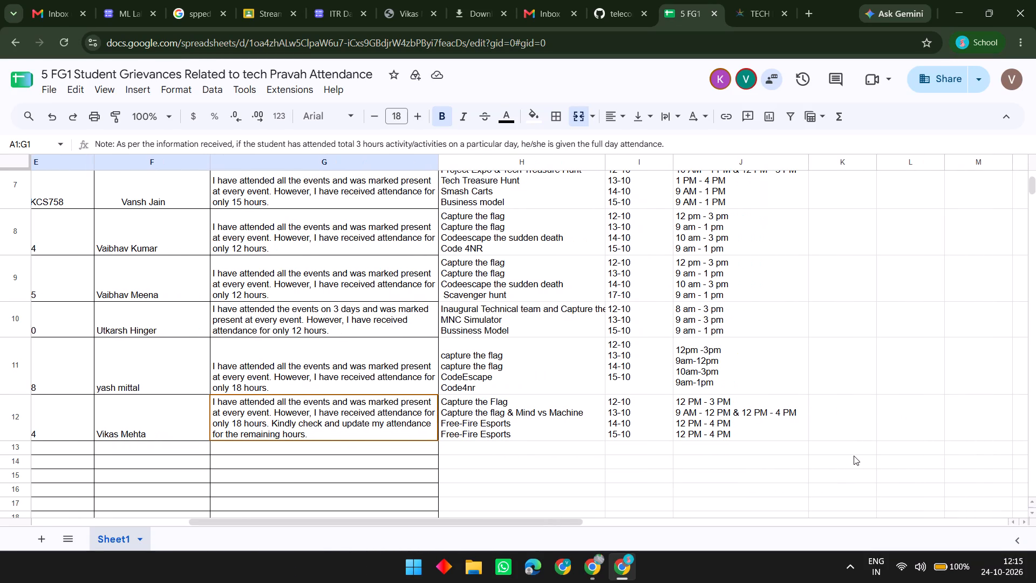
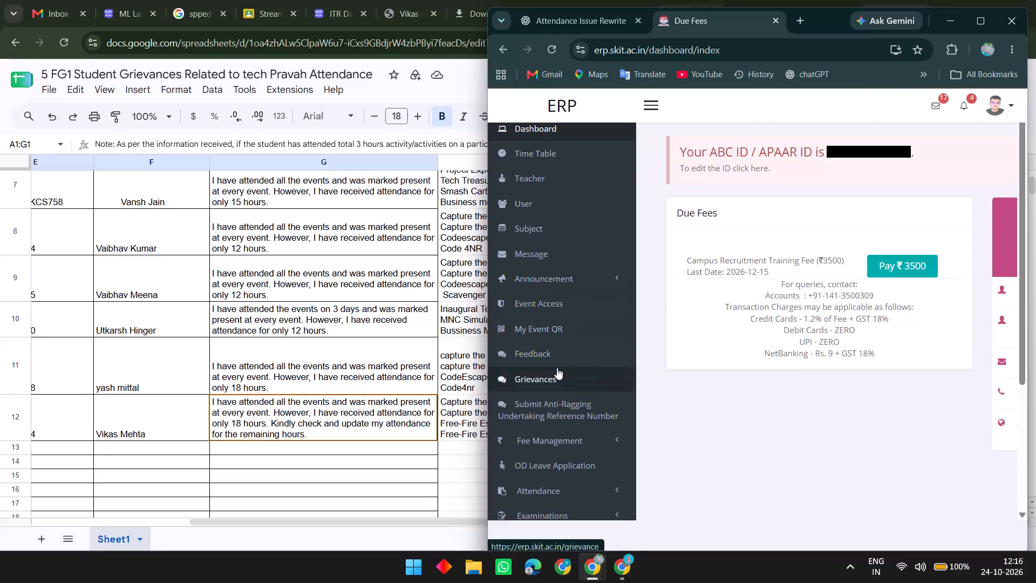
Open the aggregate Attendance Report in the college ERP portal and check the Techpravah 2026 event hours.
scroll(557, 368, down, 2)
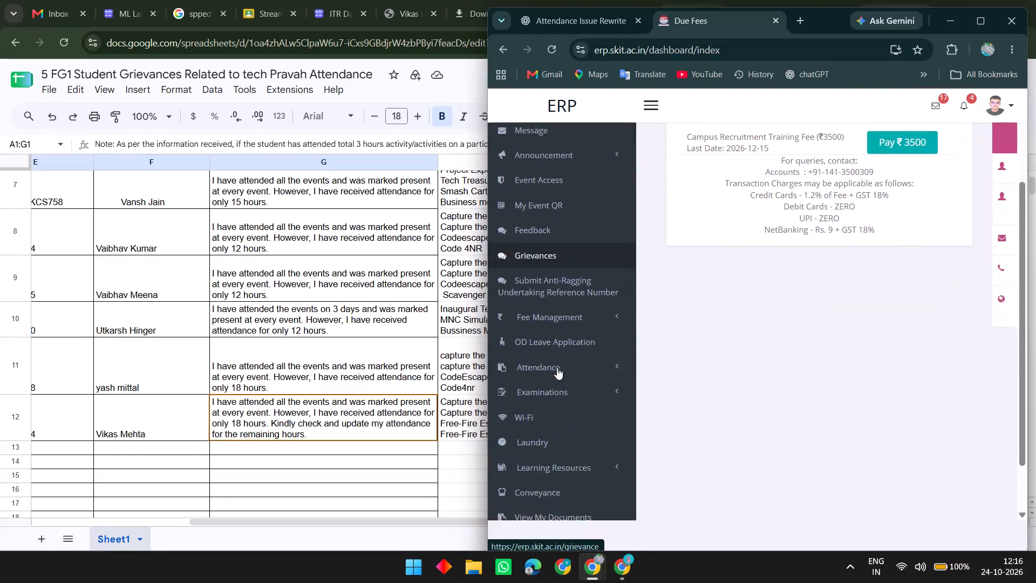
click(553, 360)
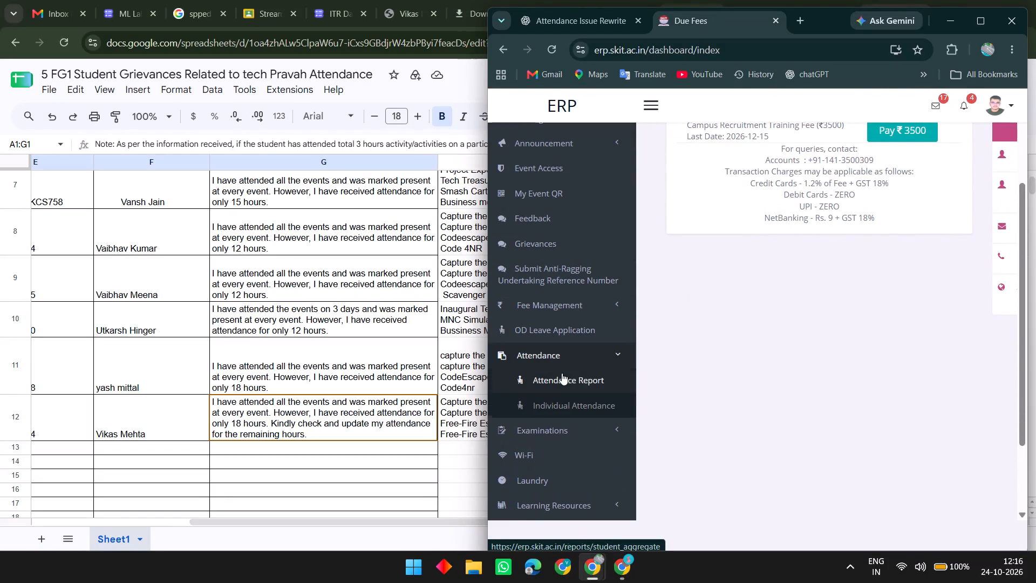
click(564, 375)
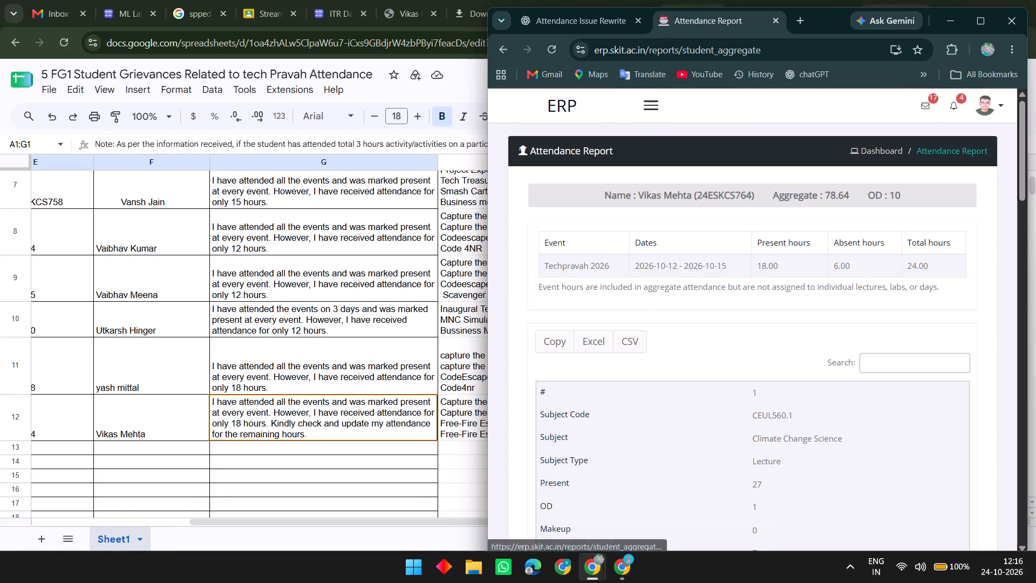
scroll(708, 346, right, 1)
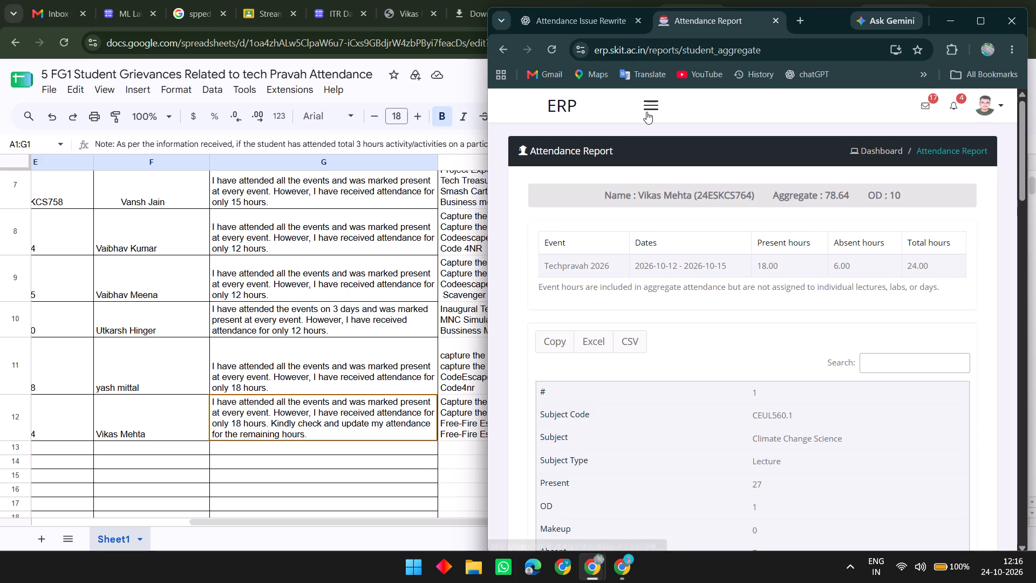
Open the Individual Attendance report and examine the recent lecture and lab entries with their dates, starting times and attendance marks.
click(646, 112)
scroll(585, 465, down, 1)
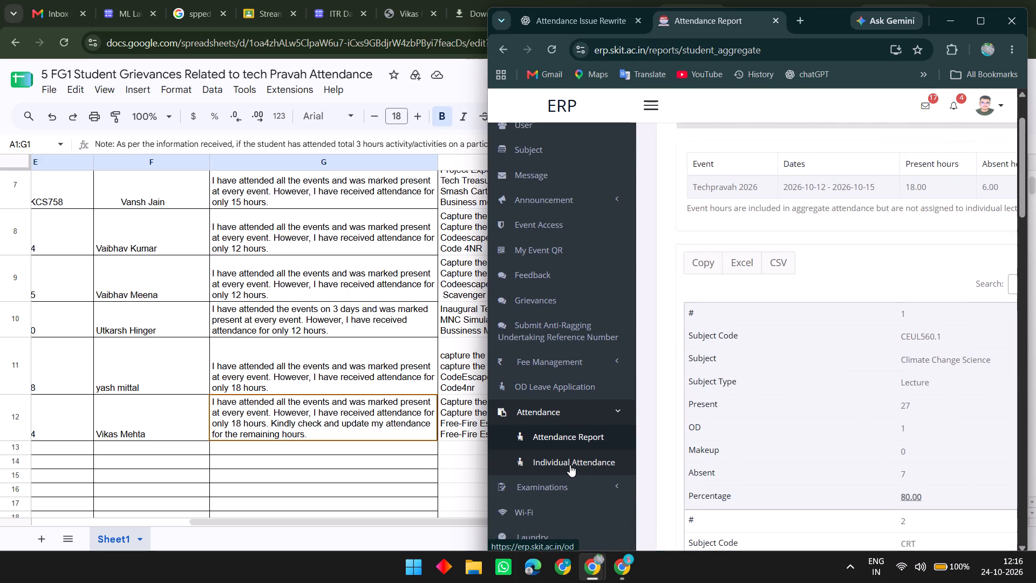
click(569, 465)
scroll(696, 543, down, 1)
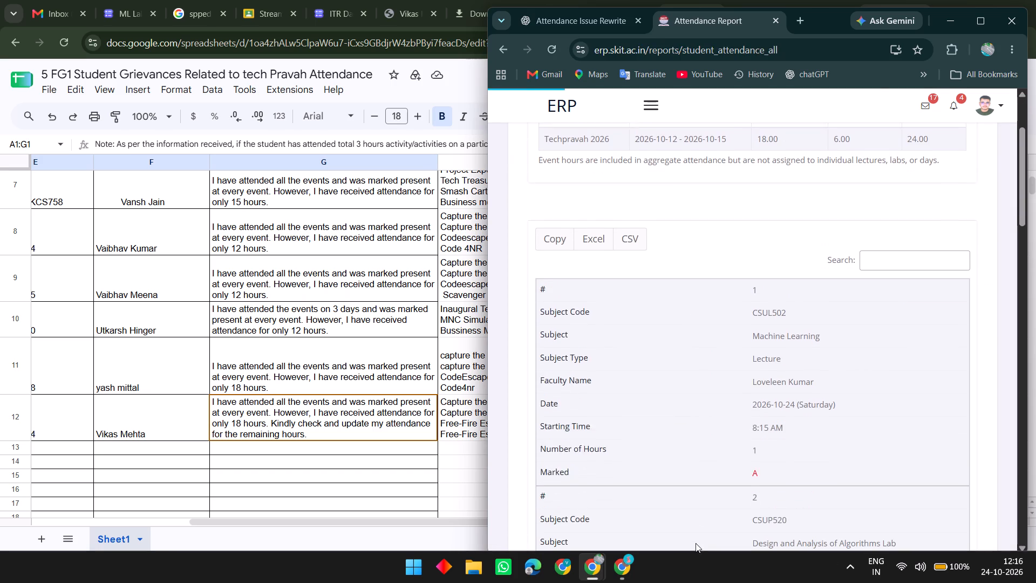
scroll(696, 543, down, 1)
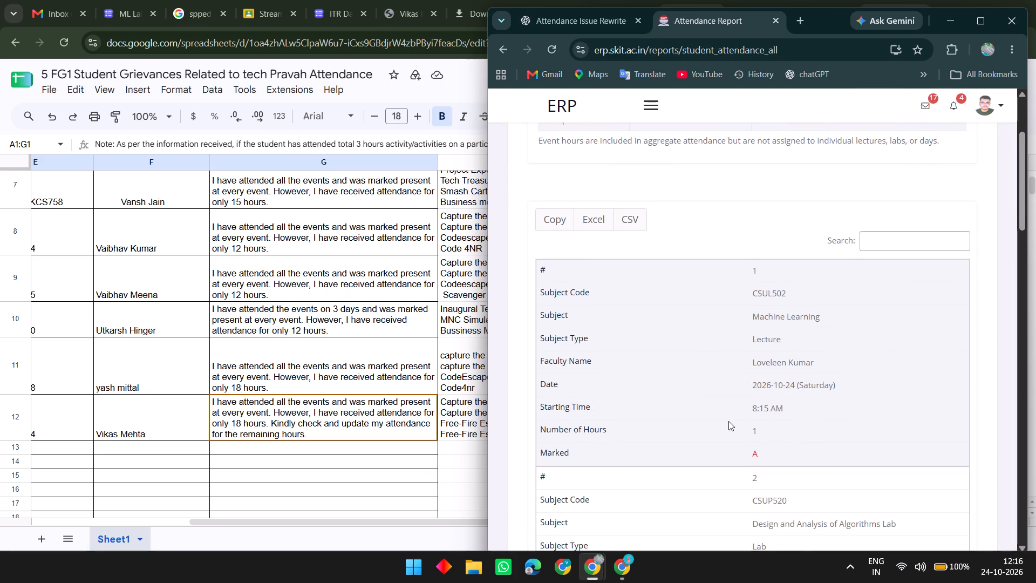
scroll(728, 421, down, 3)
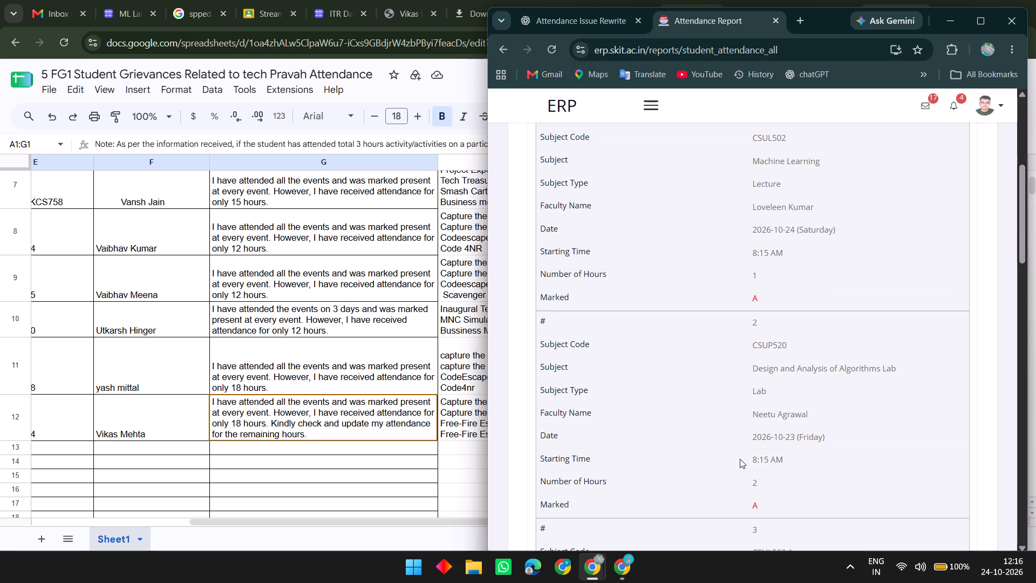
scroll(727, 473, down, 3)
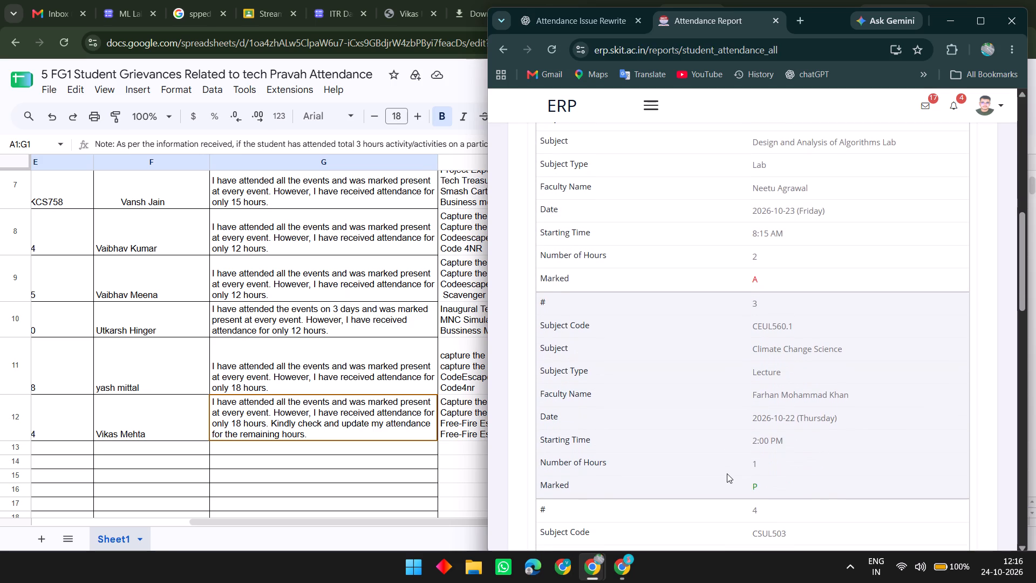
scroll(727, 473, up, 1)
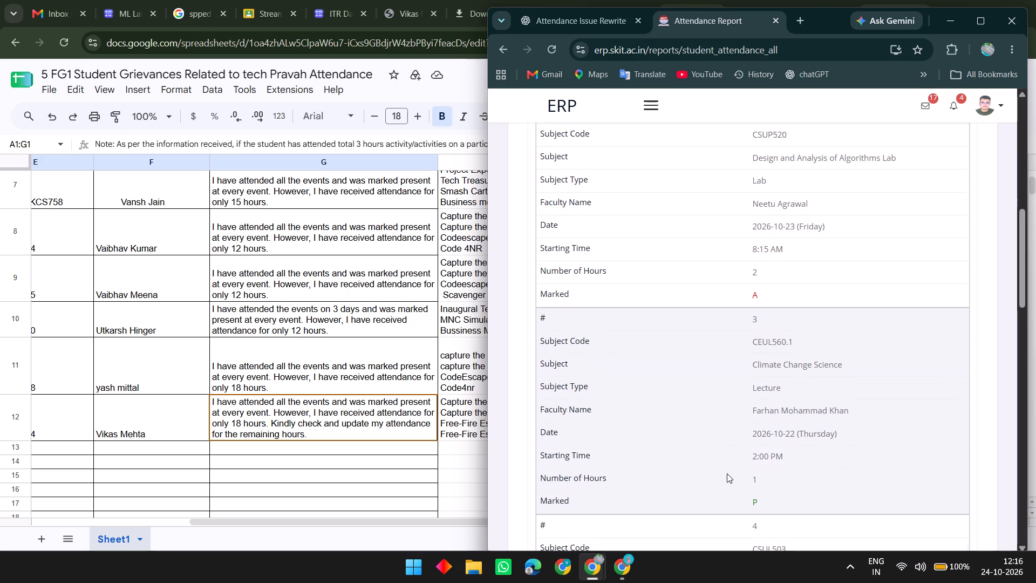
scroll(727, 473, up, 1)
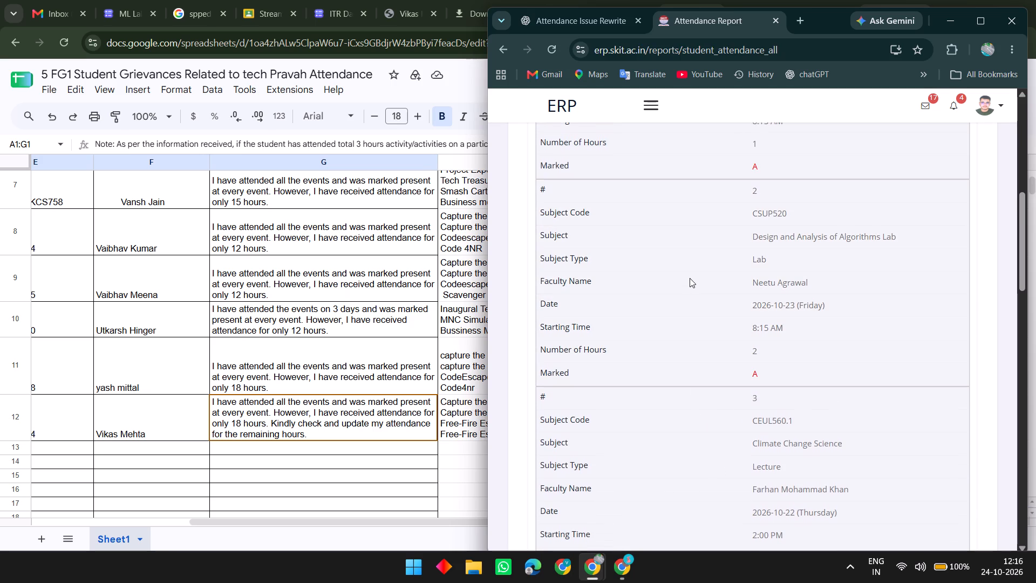
scroll(690, 278, up, 3)
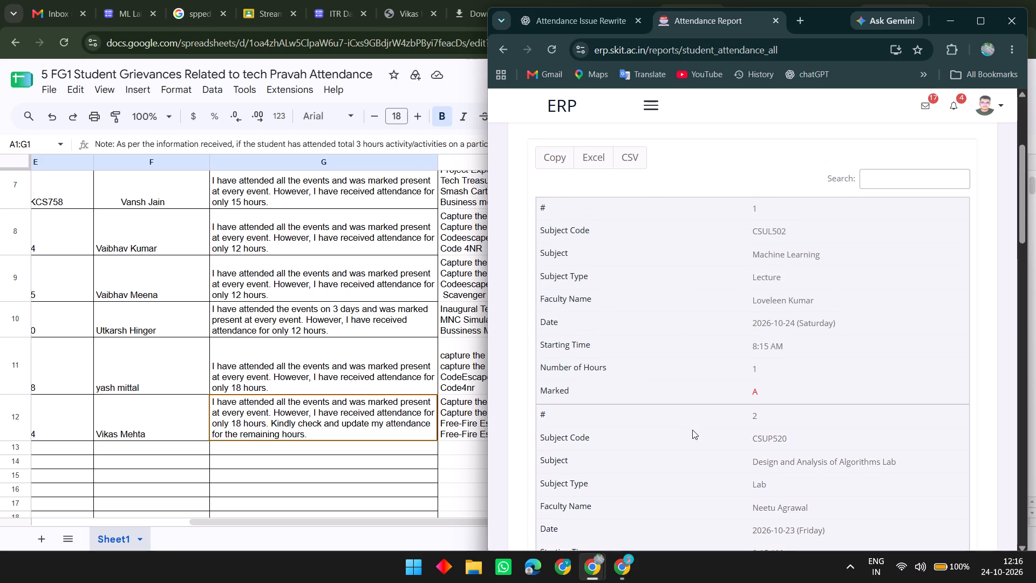
scroll(692, 430, up, 3)
scroll(692, 430, down, 4)
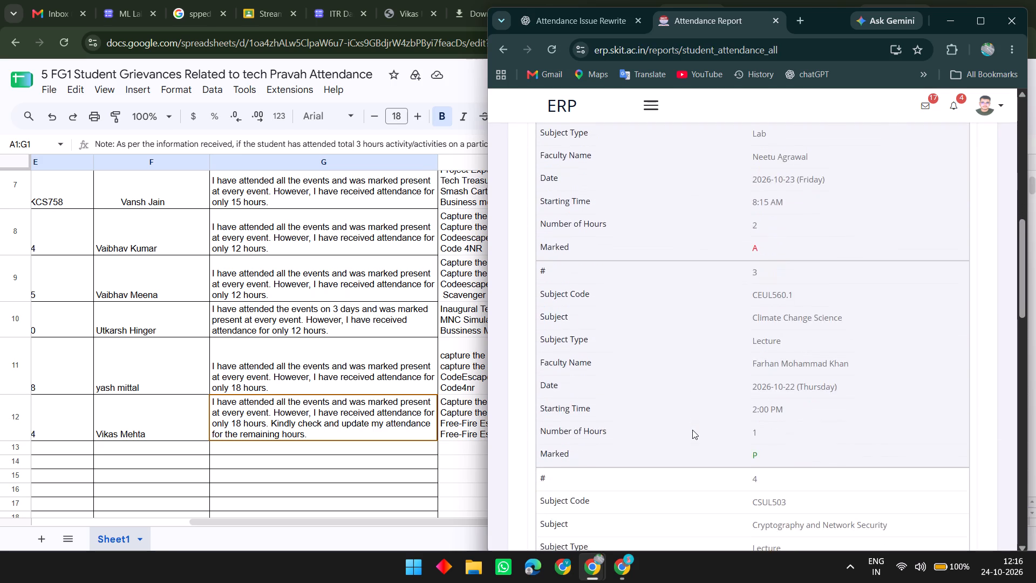
scroll(692, 430, down, 3)
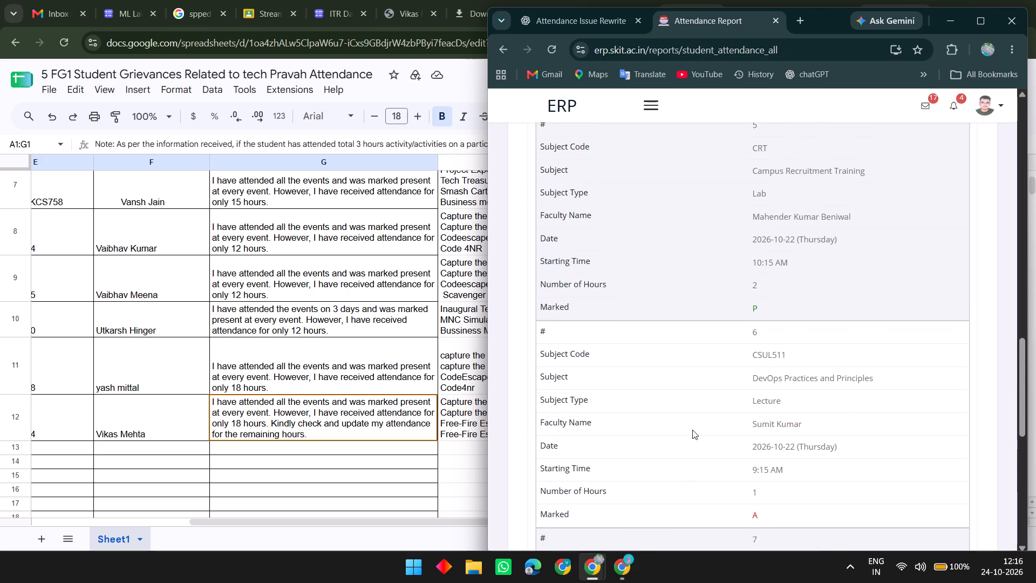
scroll(692, 430, up, 2)
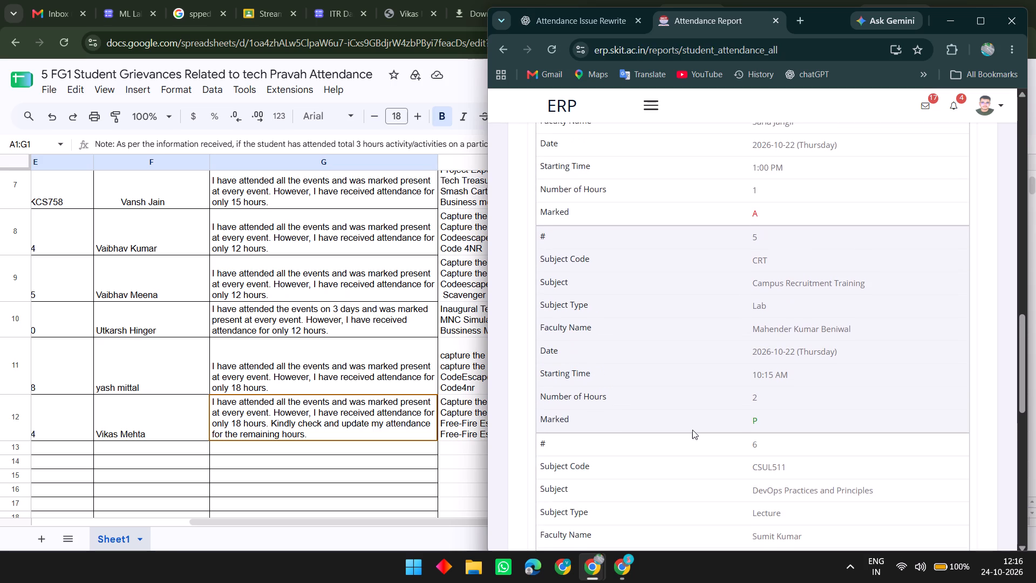
scroll(691, 353, up, 2)
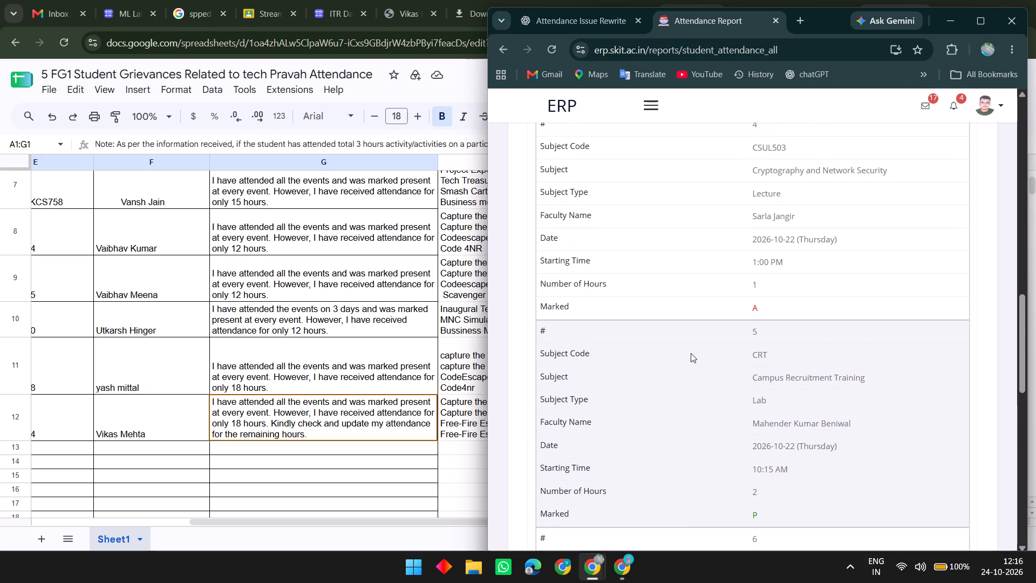
scroll(690, 261, up, 4)
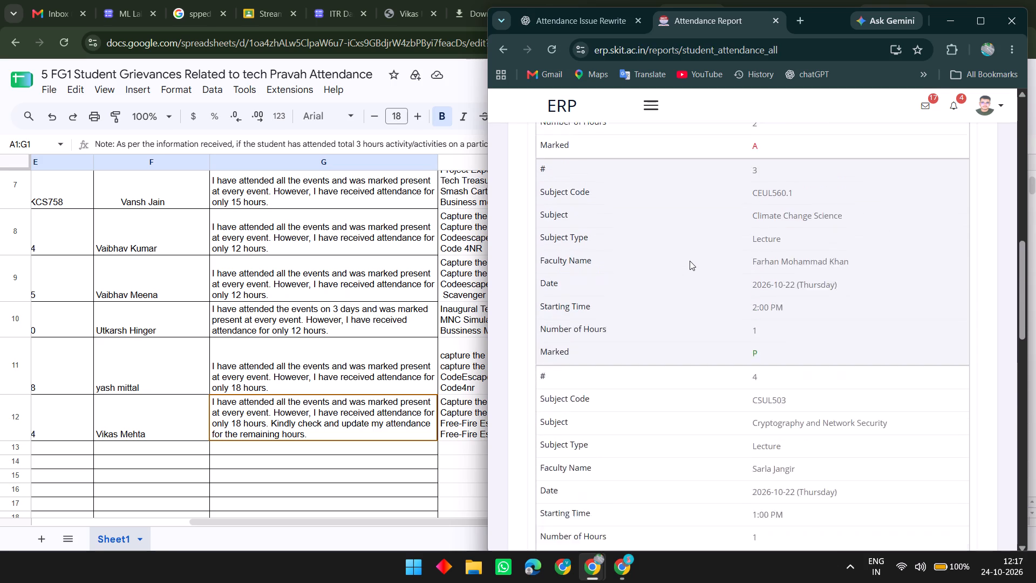
scroll(690, 261, up, 4)
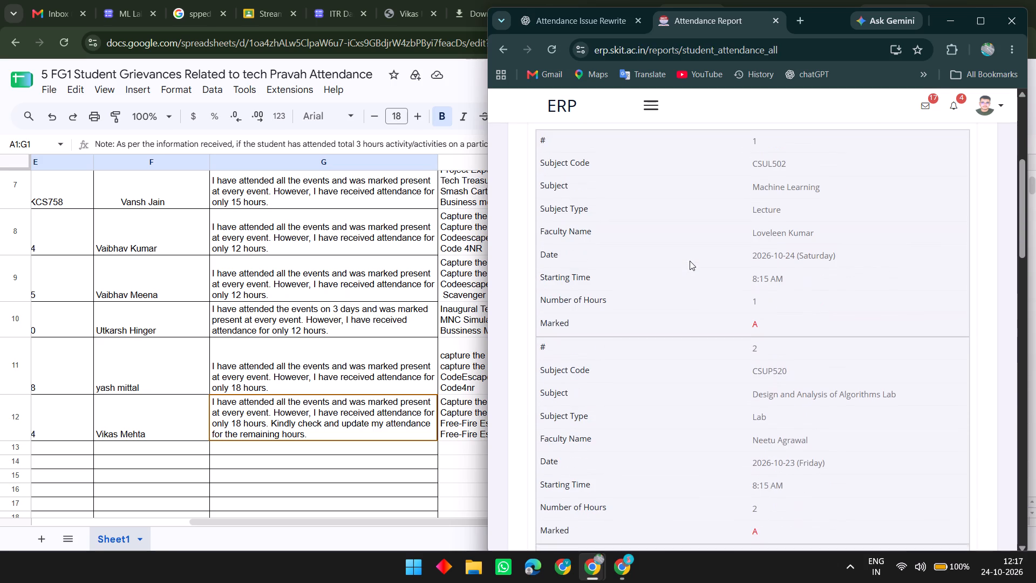
scroll(690, 261, up, 1)
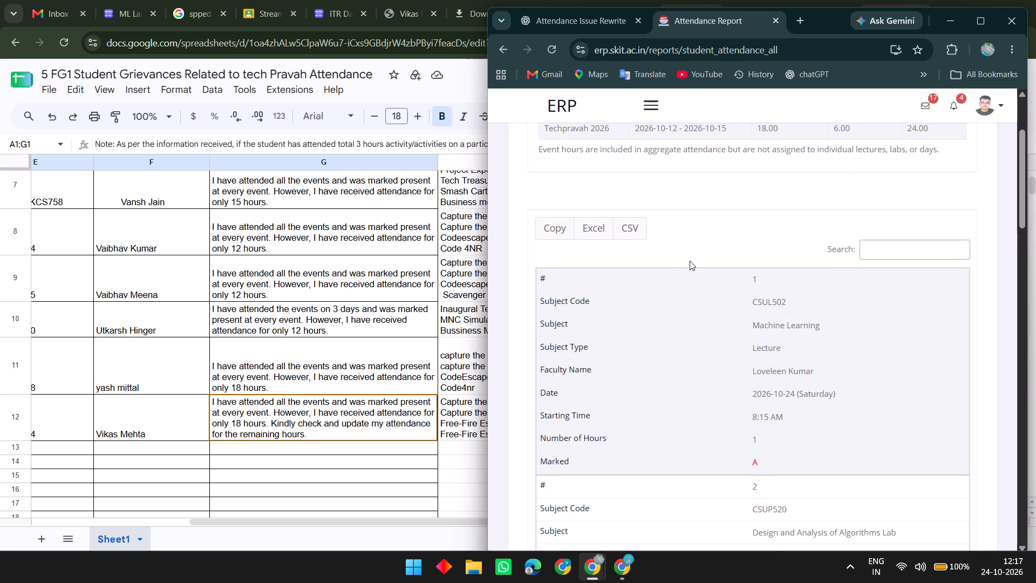
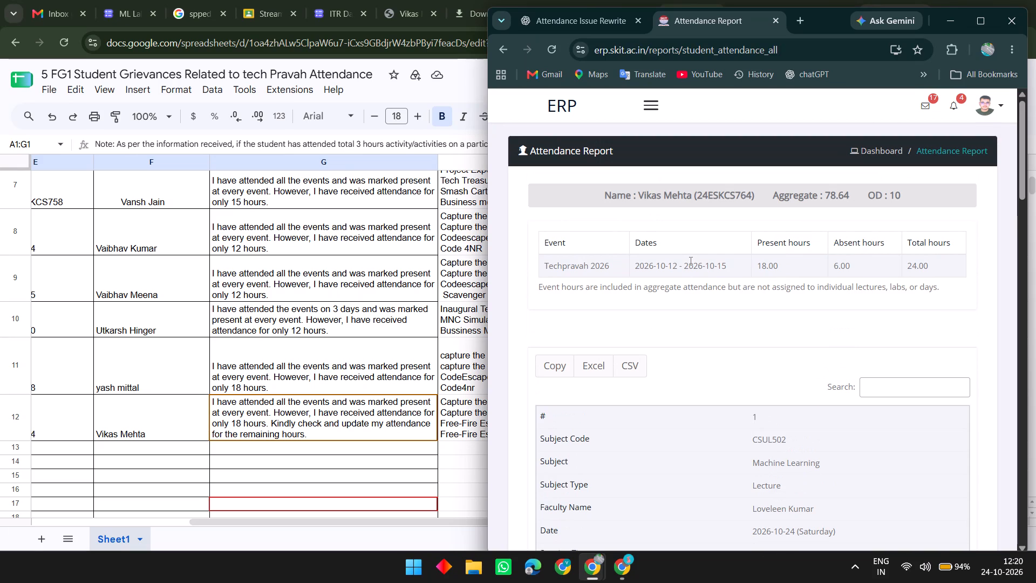
Examine the Techpravah 2026 event hours and the dated lecture and lab entries in the Attendance Report.
scroll(690, 261, down, 2)
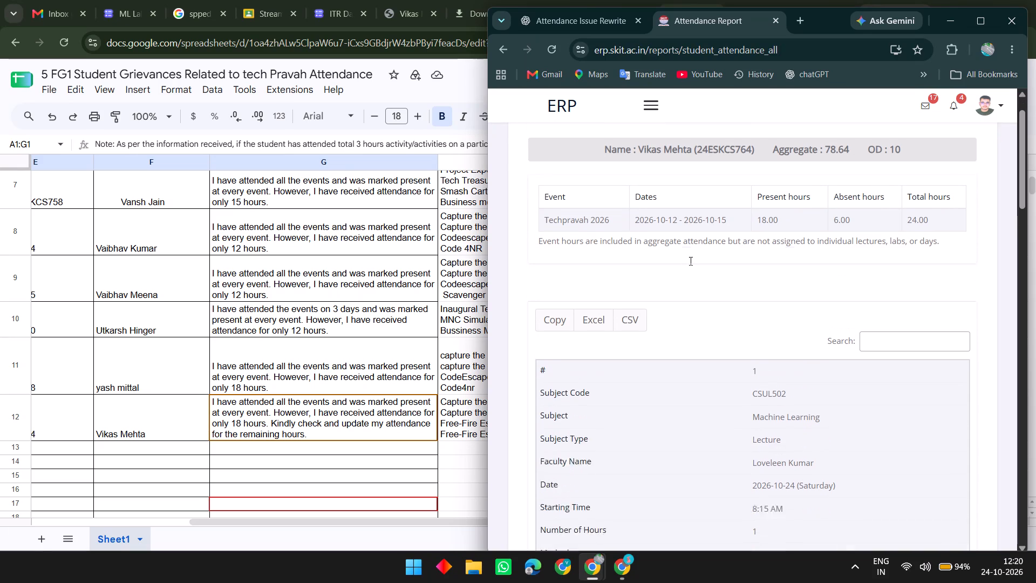
scroll(690, 261, down, 2)
scroll(690, 261, up, 6)
scroll(690, 261, down, 8)
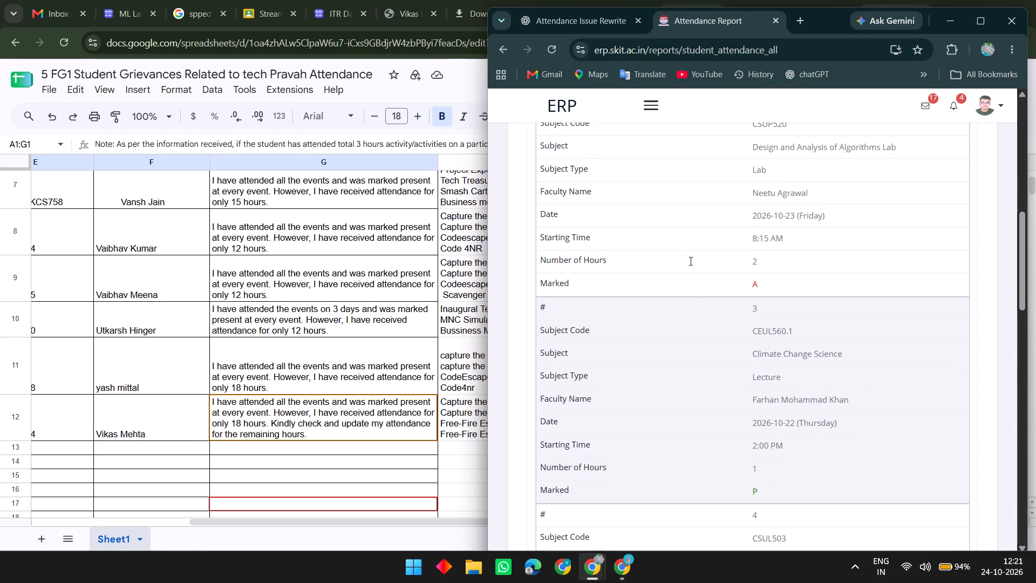
scroll(690, 261, up, 15)
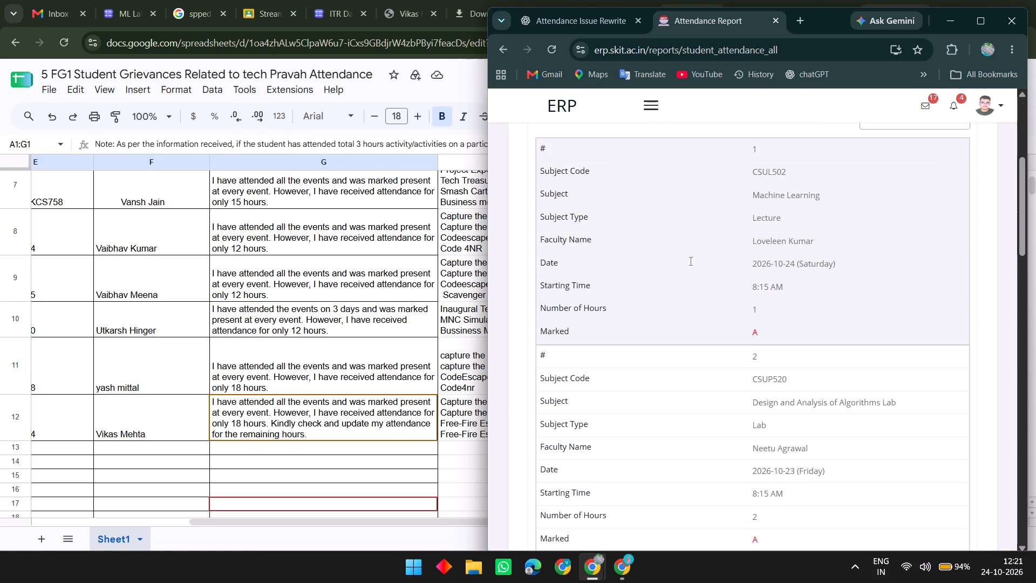
scroll(690, 261, up, 1)
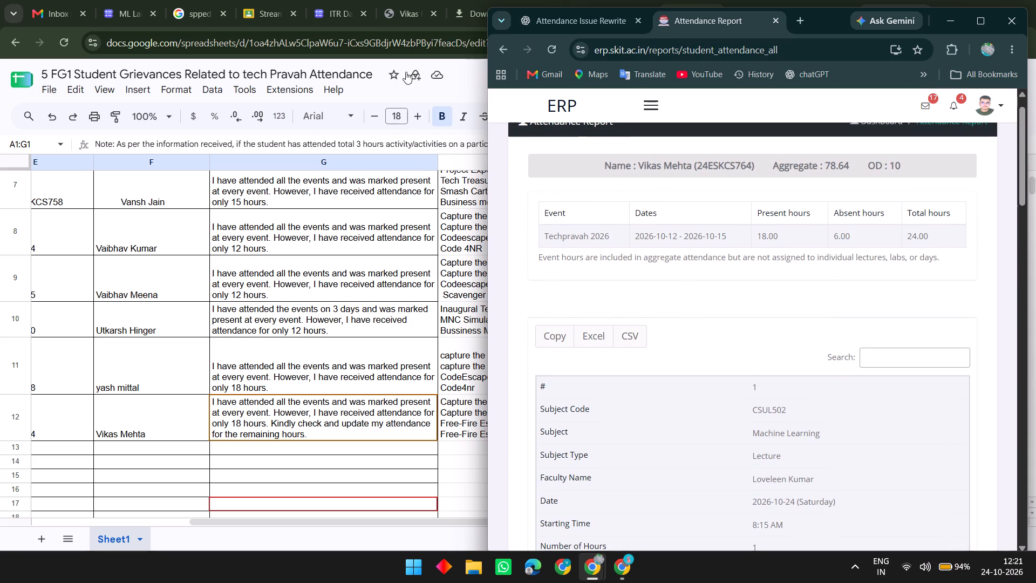
scroll(676, 240, up, 2)
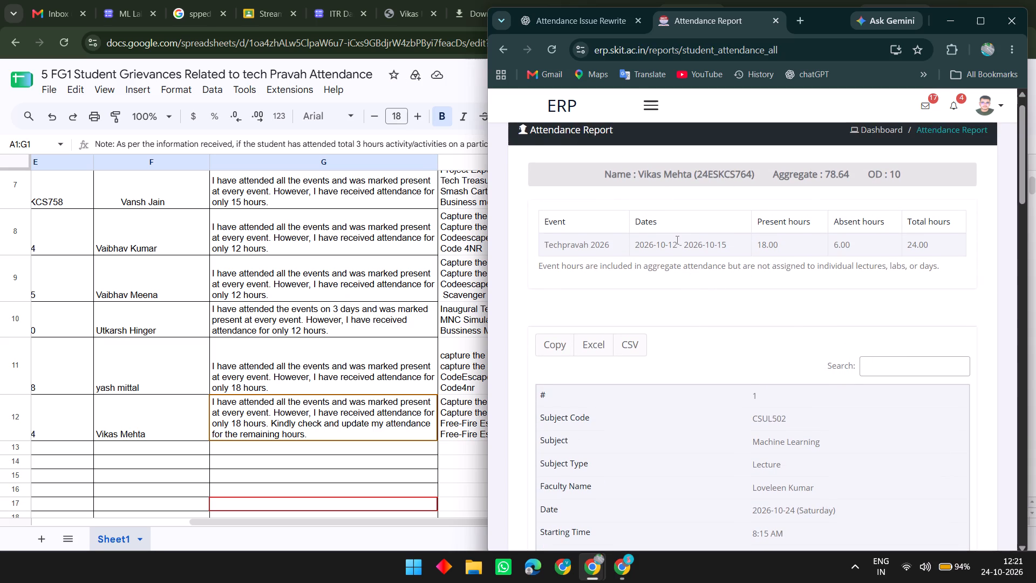
scroll(676, 240, up, 4)
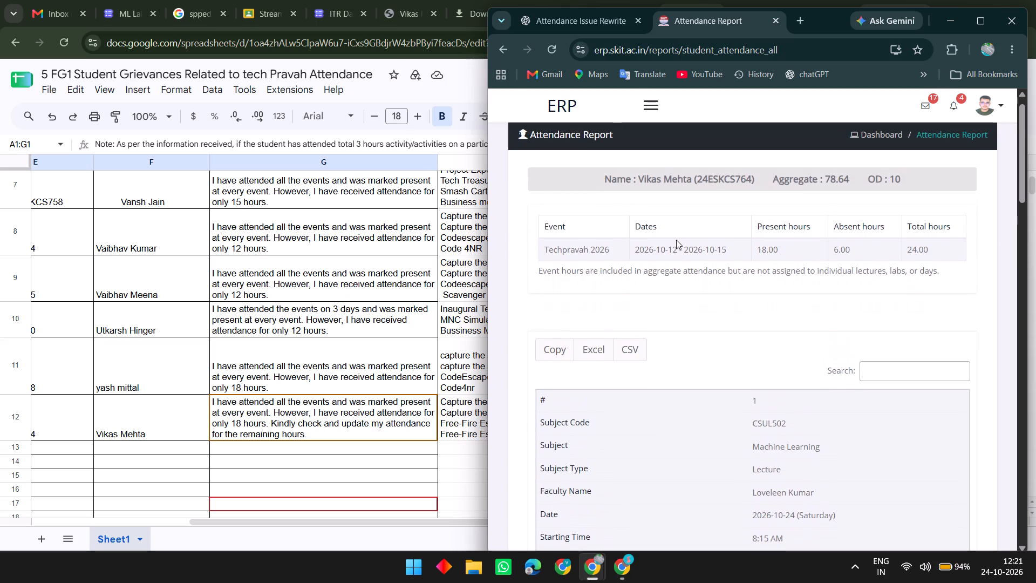
scroll(676, 240, down, 8)
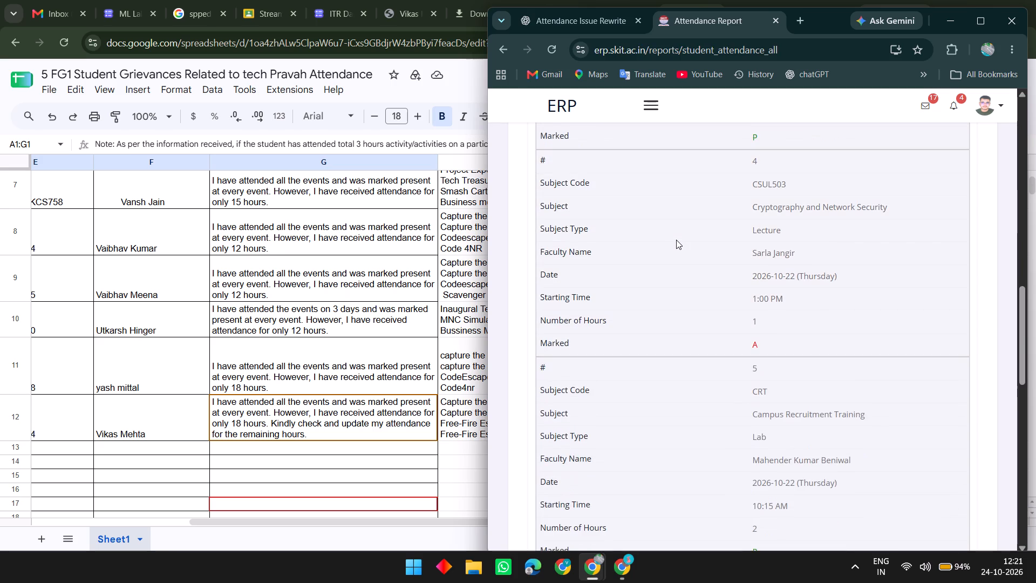
scroll(676, 240, down, 2)
scroll(661, 232, up, 3)
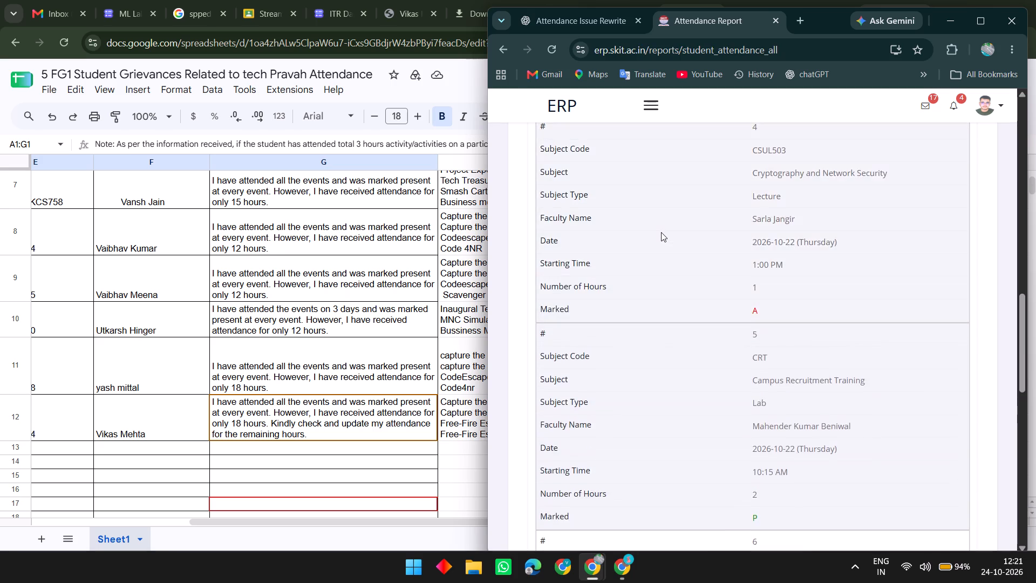
scroll(661, 232, up, 6)
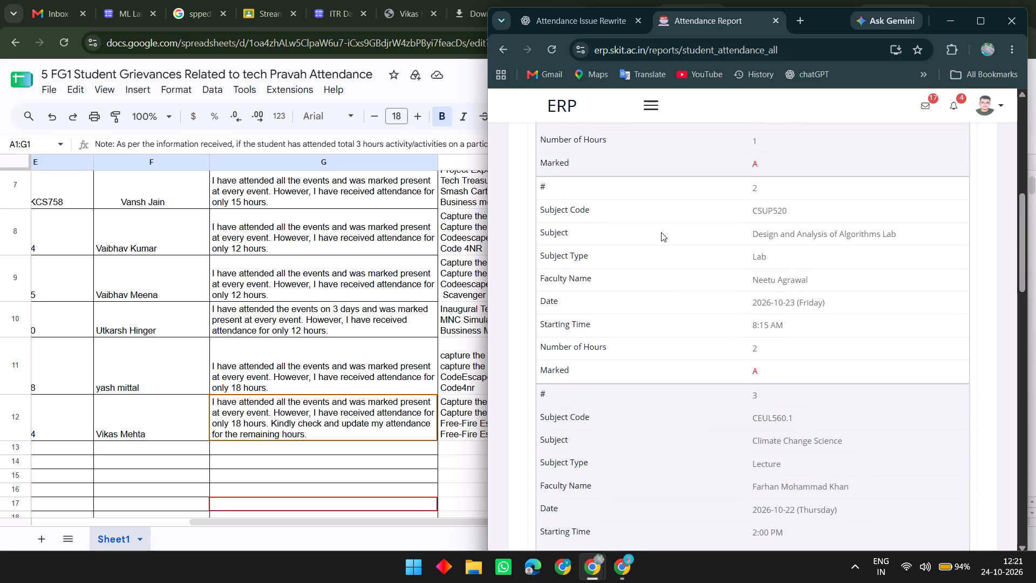
scroll(661, 232, up, 7)
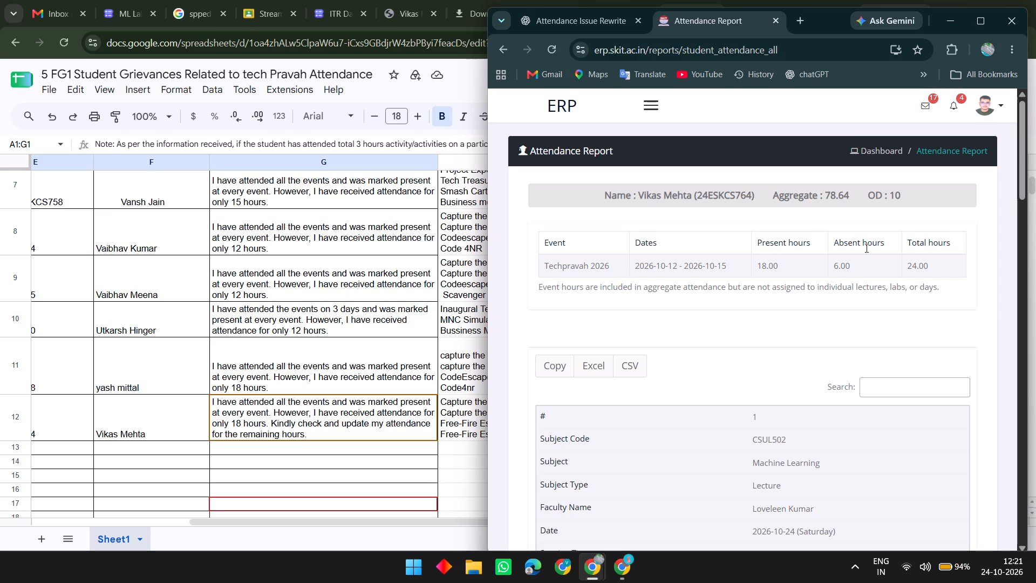
scroll(865, 248, down, 1)
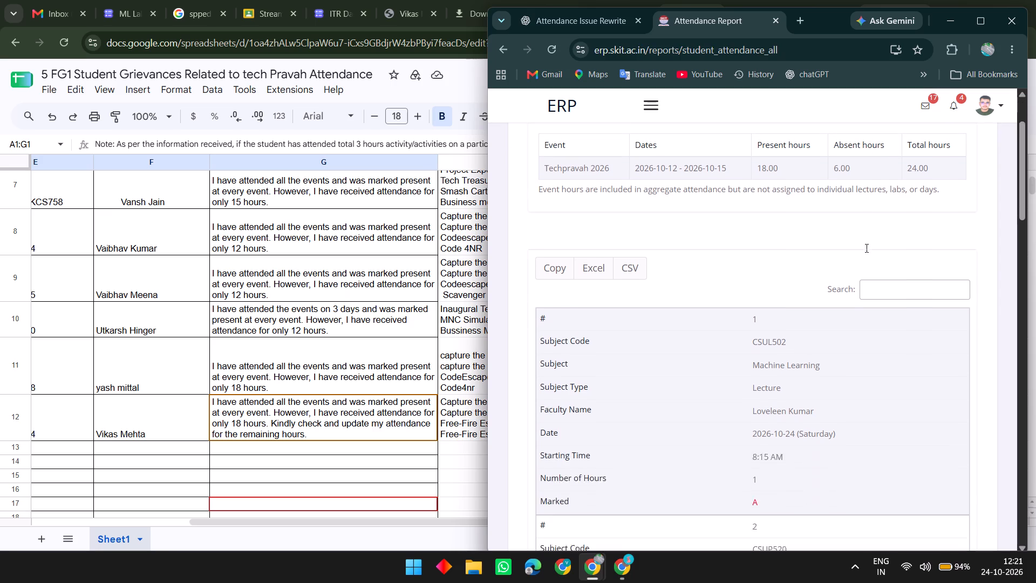
scroll(865, 248, down, 3)
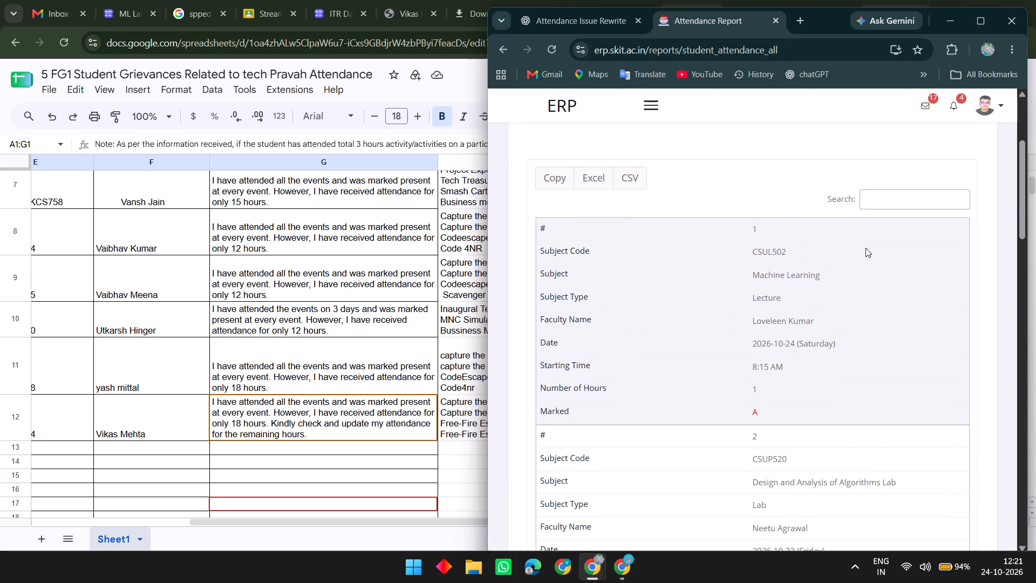
scroll(871, 146, down, 3)
scroll(871, 146, up, 2)
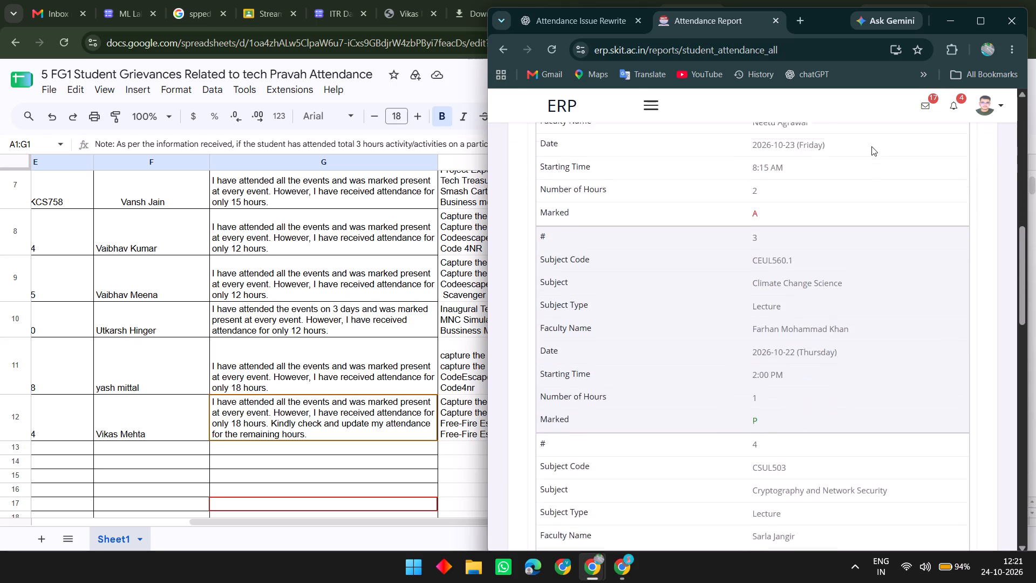
scroll(871, 146, up, 2)
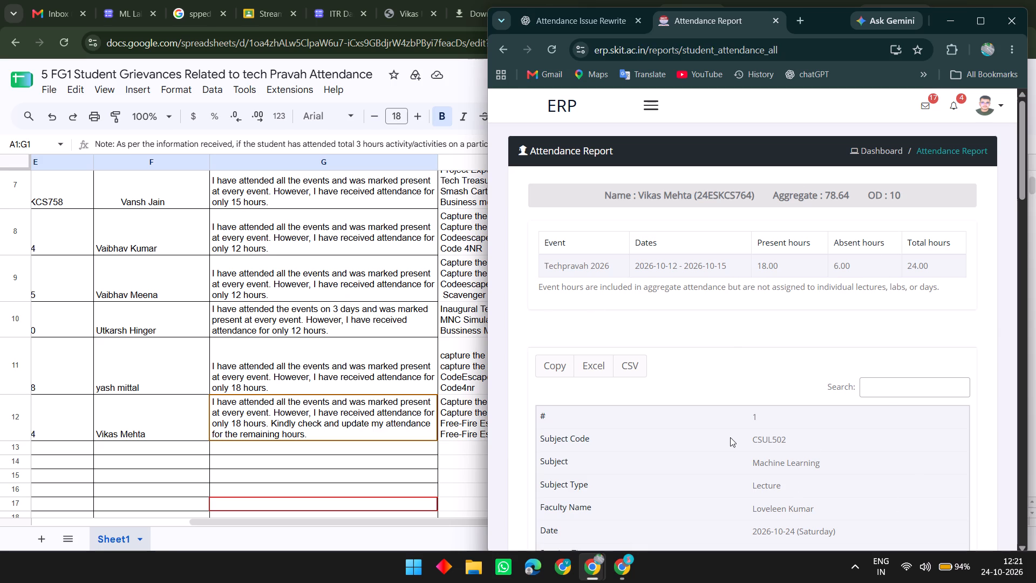
scroll(730, 437, down, 6)
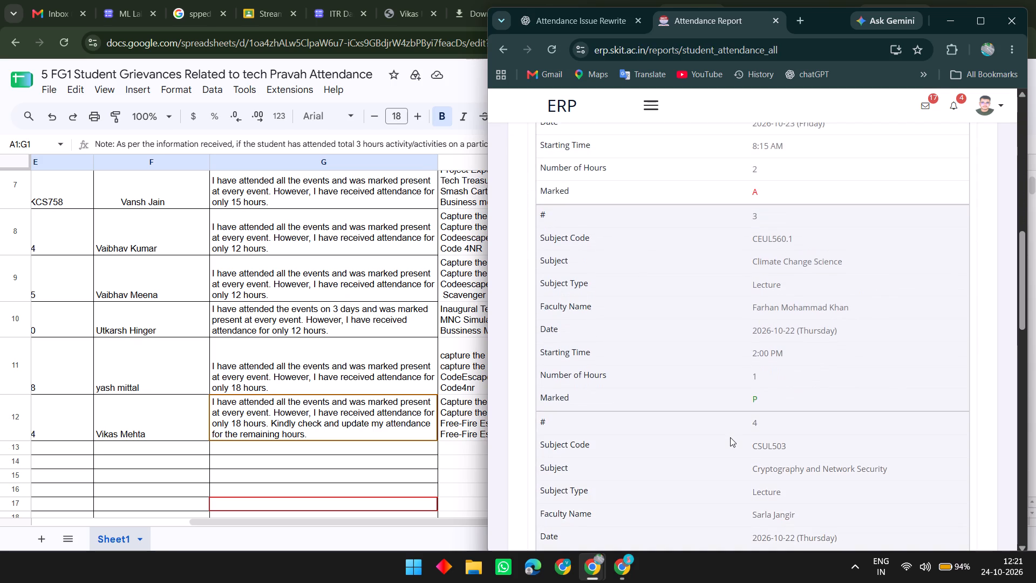
scroll(730, 437, down, 5)
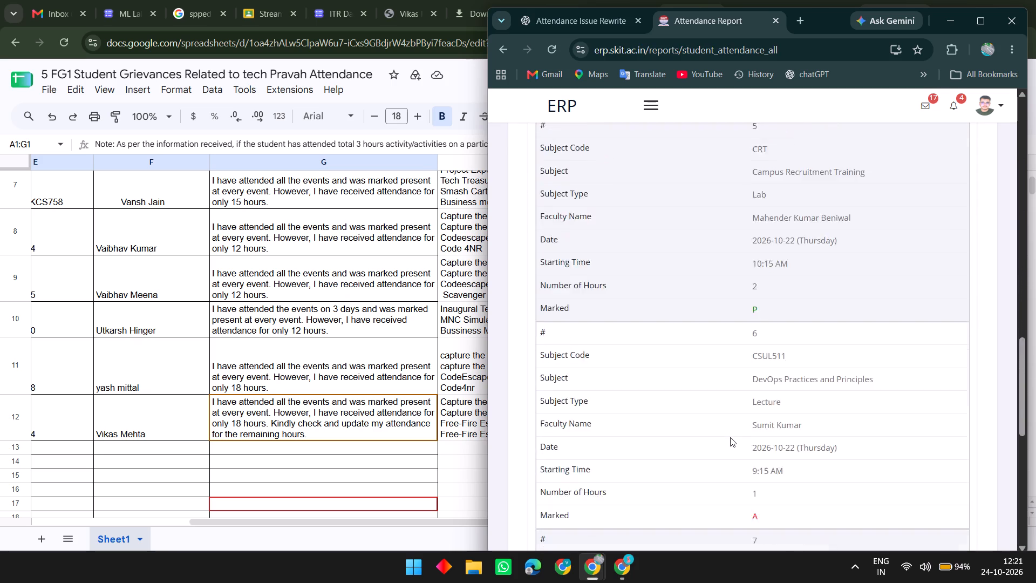
scroll(730, 437, down, 1)
scroll(730, 437, up, 15)
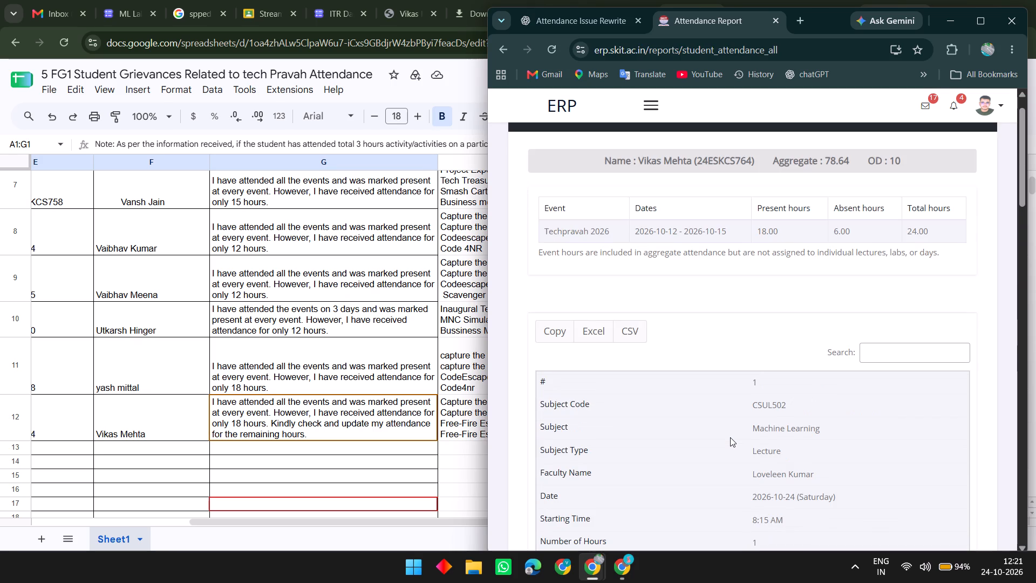
scroll(730, 437, up, 1)
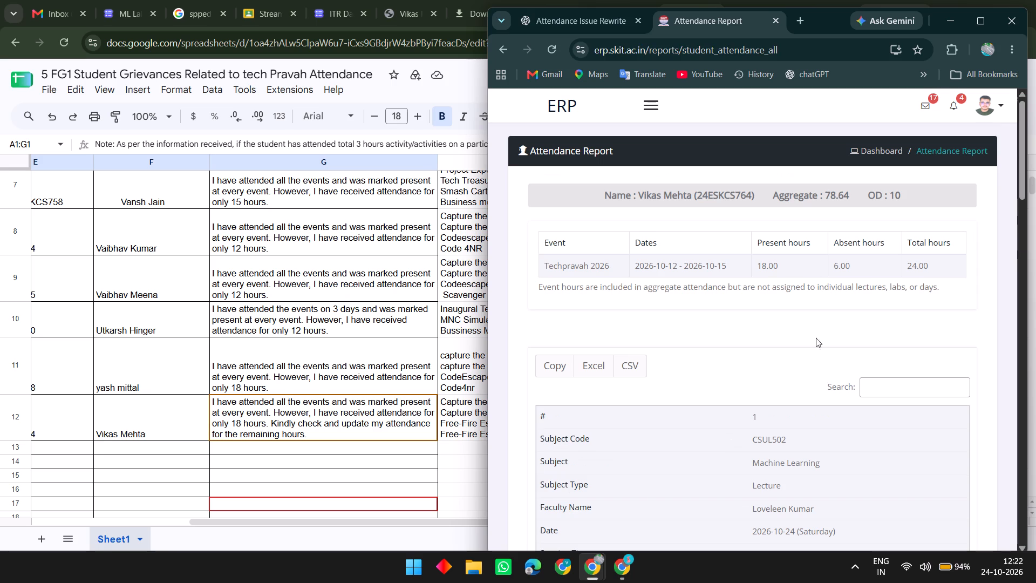
Reveal the ERP portal's list of sections.
click(646, 101)
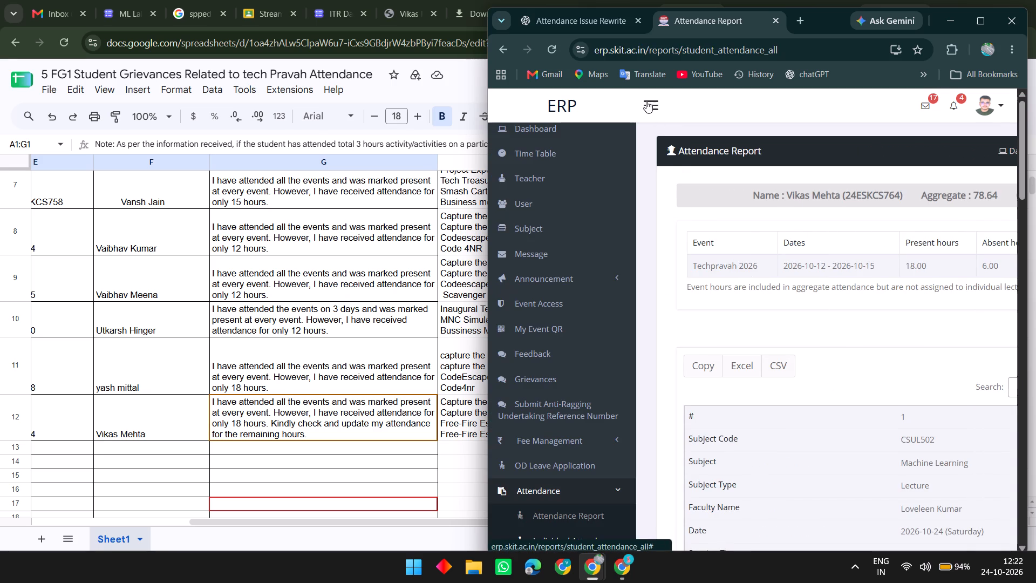
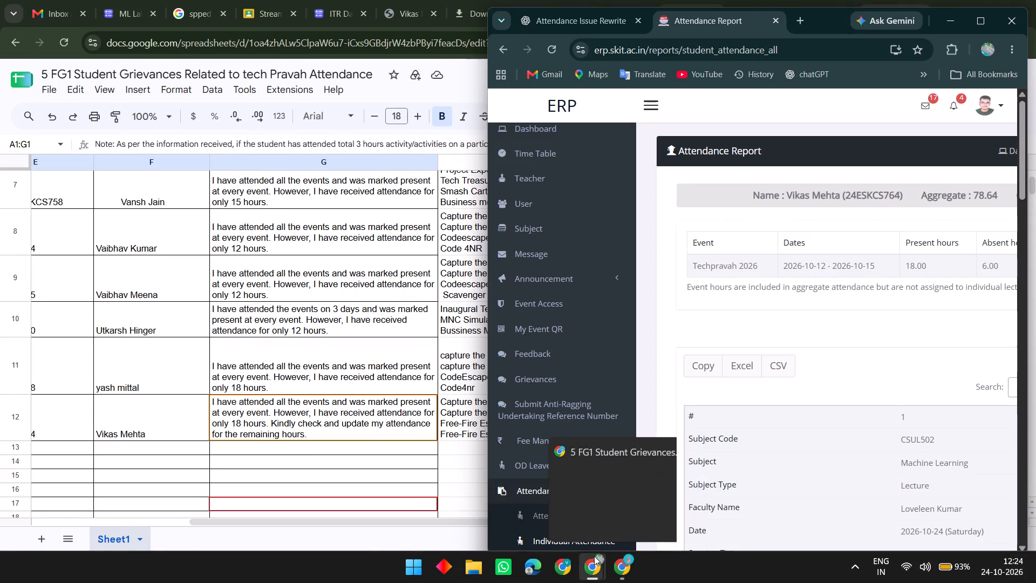
Enlarge the ERP portal window to fill the screen and view the full Attendance Report.
click(643, 503)
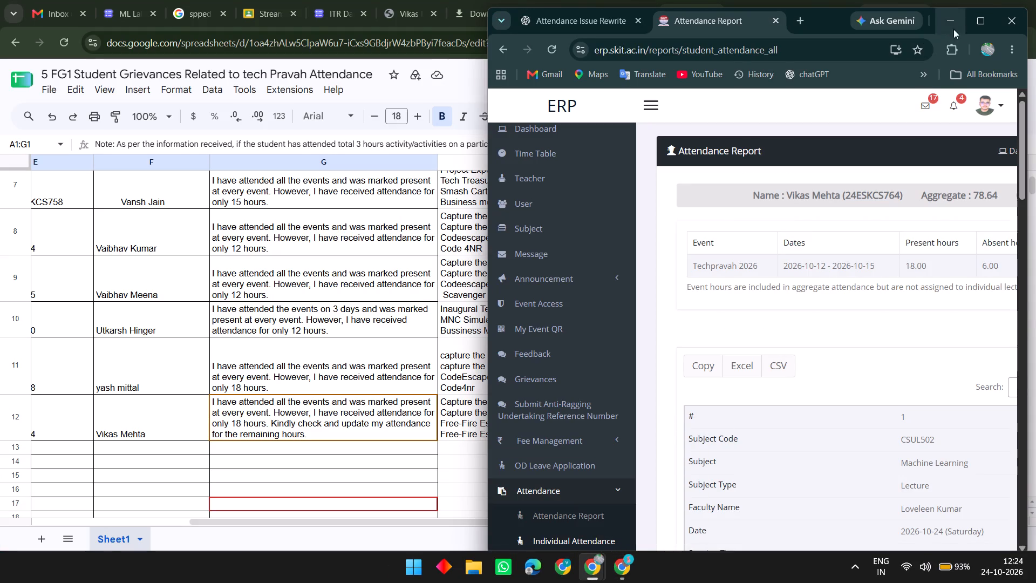
click(974, 25)
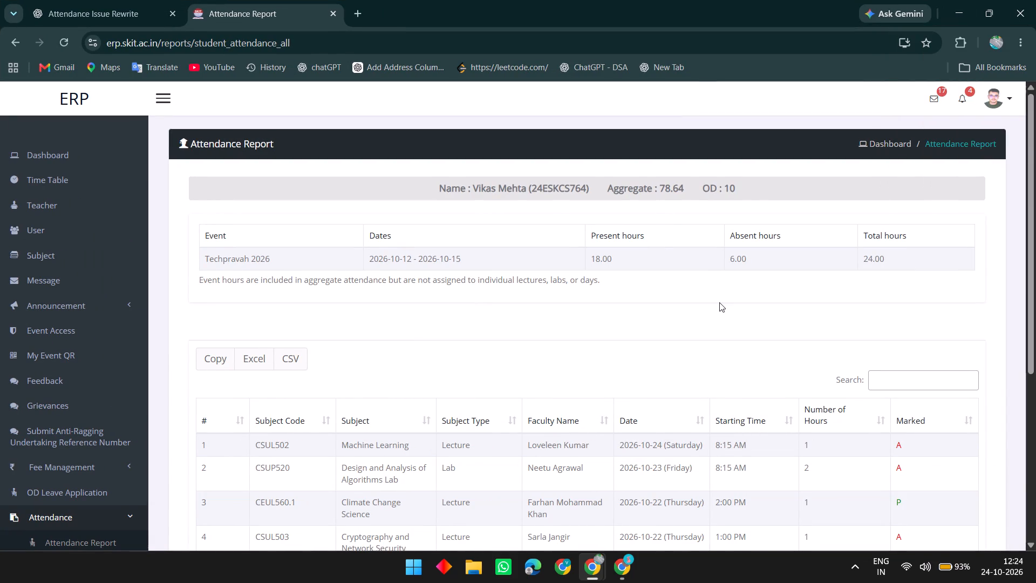
scroll(719, 302, down, 1)
scroll(719, 302, up, 4)
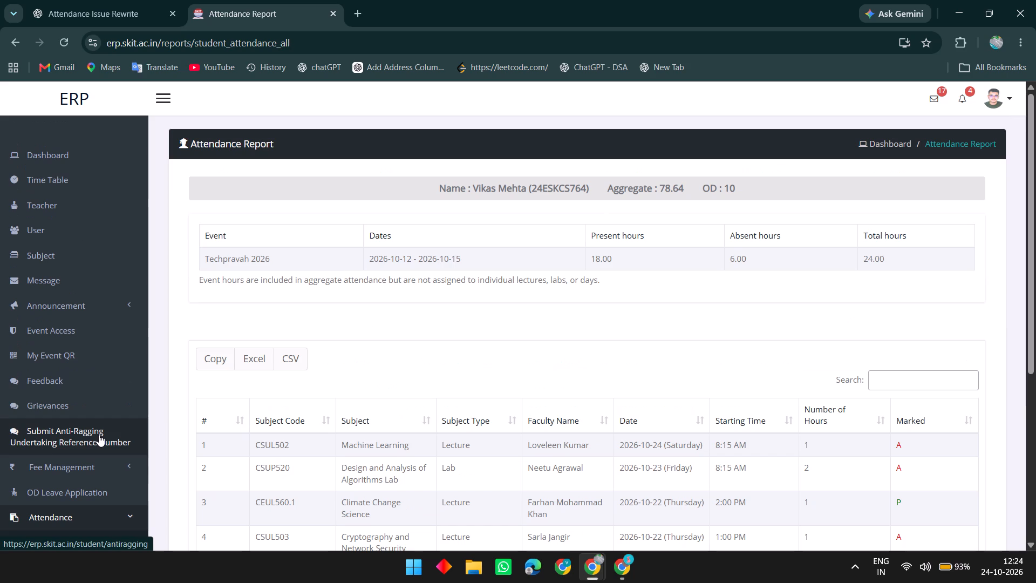
Open the OD Leave Application page and examine the dates and approval statuses of the submitted OD requests.
scroll(57, 449, down, 2)
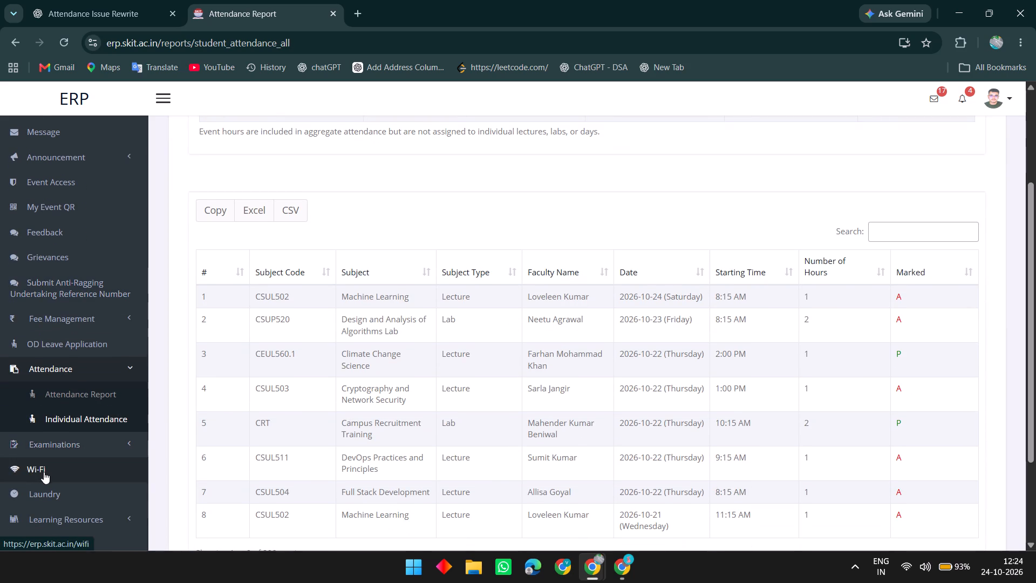
scroll(55, 503, down, 2)
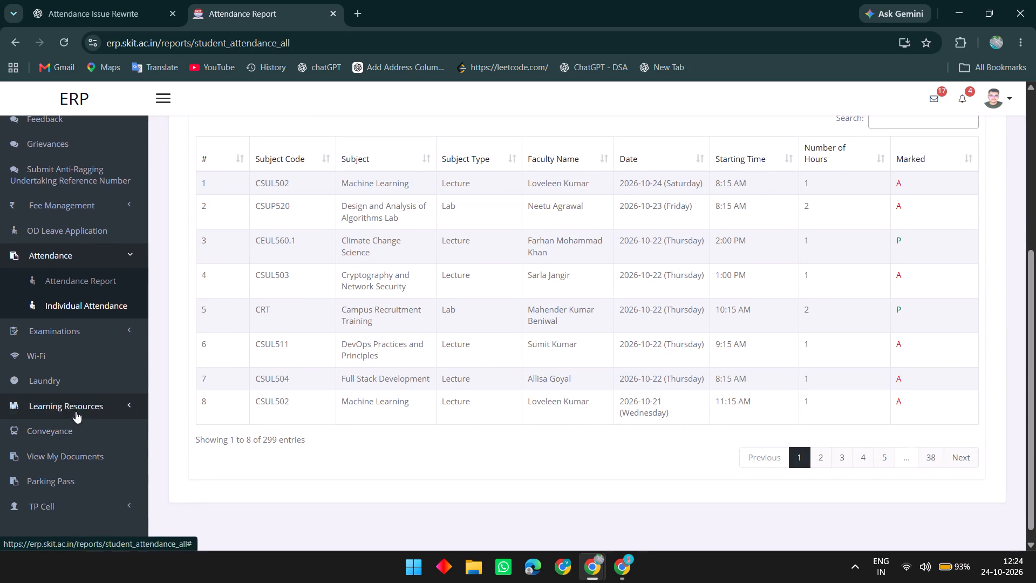
scroll(76, 276, up, 1)
click(69, 299)
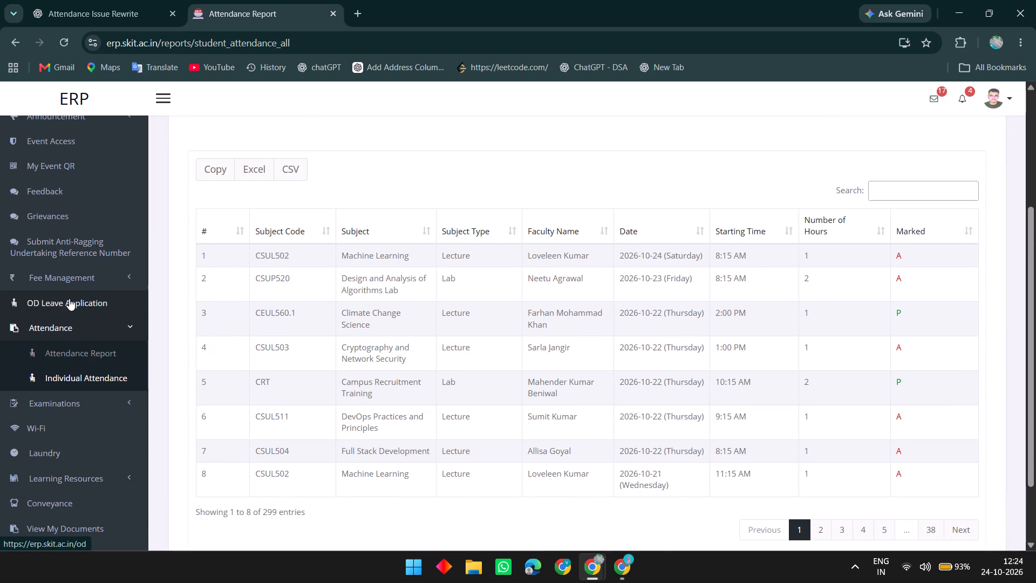
scroll(78, 420, down, 2)
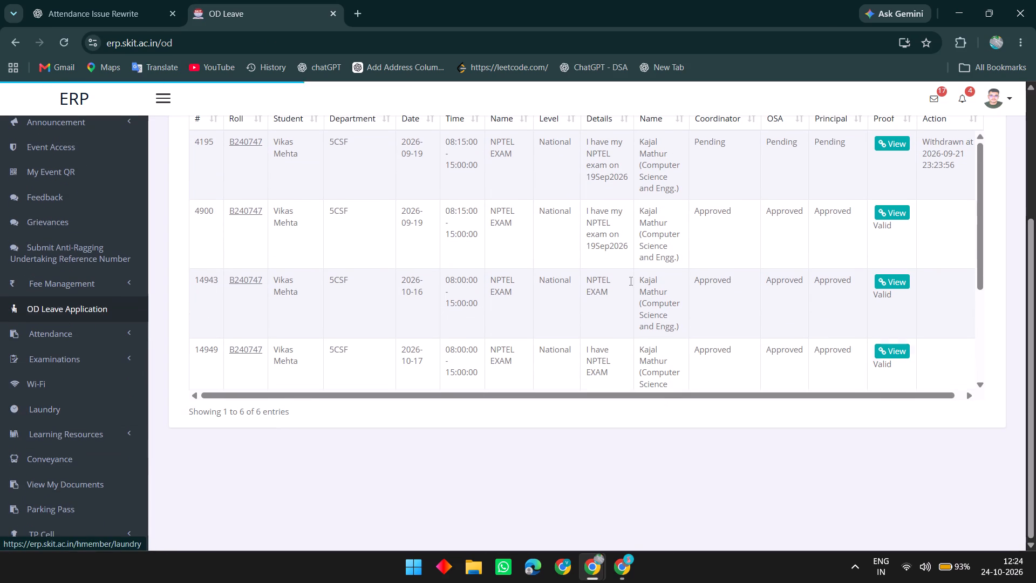
scroll(676, 335, up, 2)
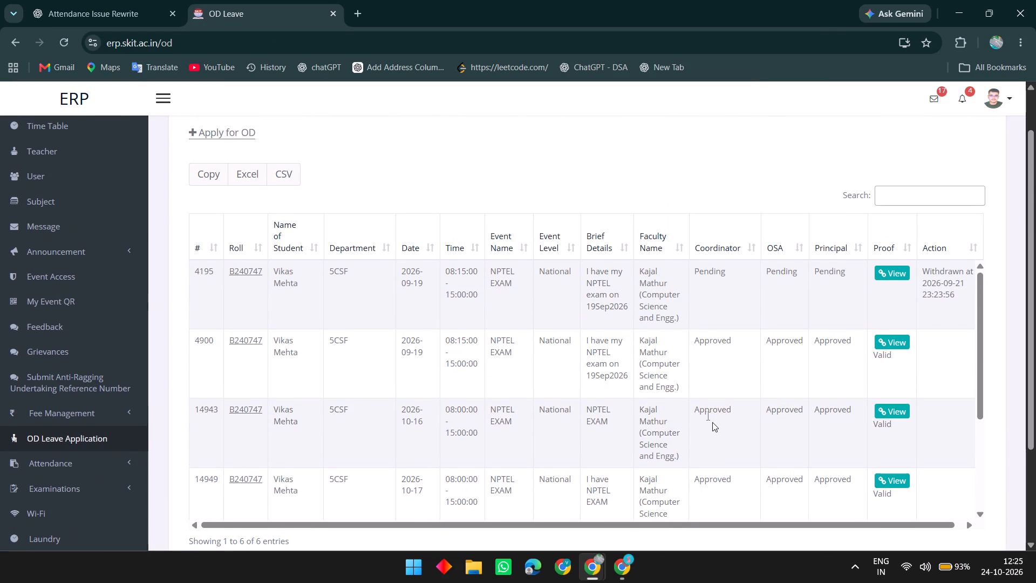
scroll(714, 425, down, 1)
scroll(694, 335, down, 2)
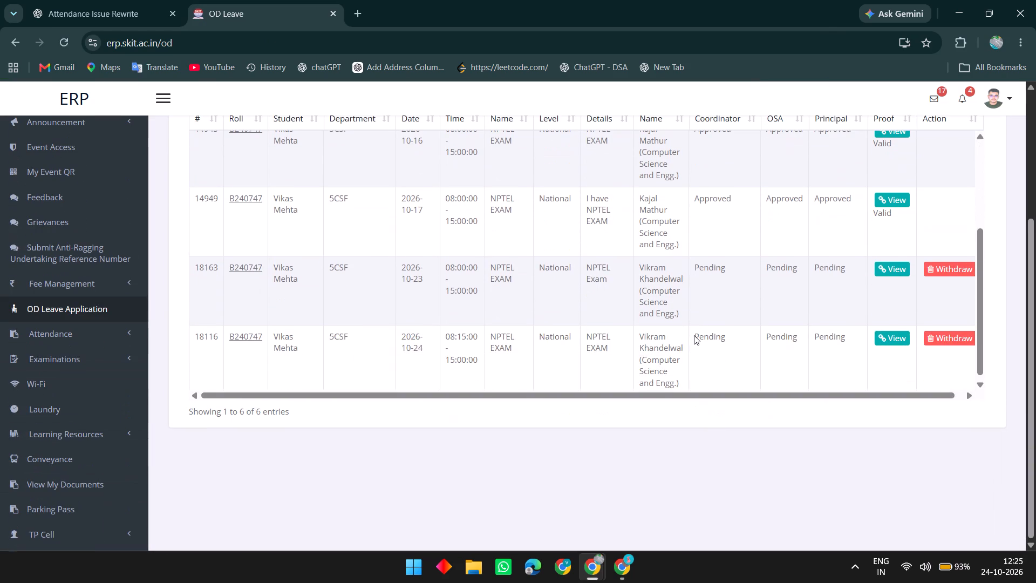
scroll(694, 335, down, 1)
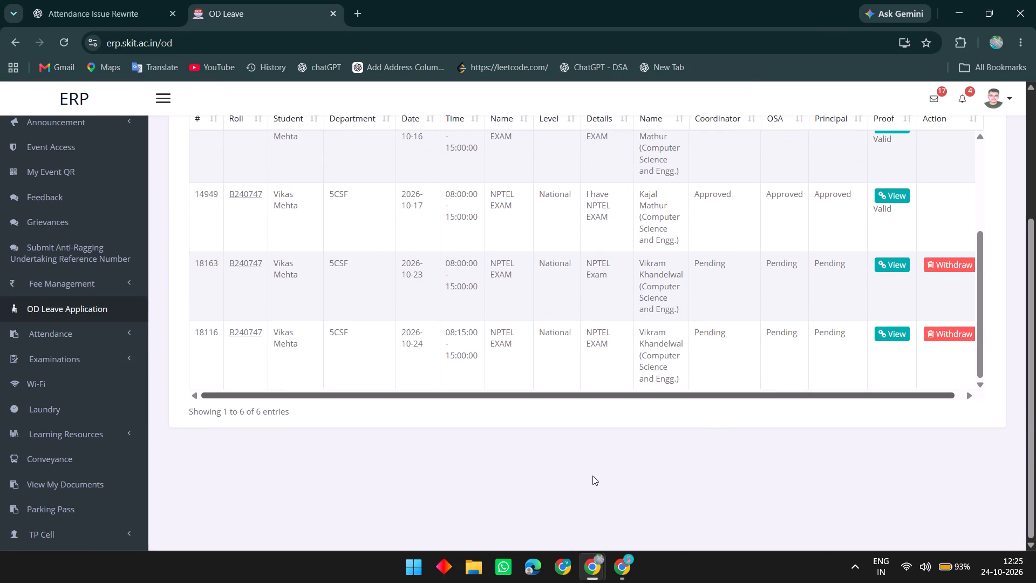
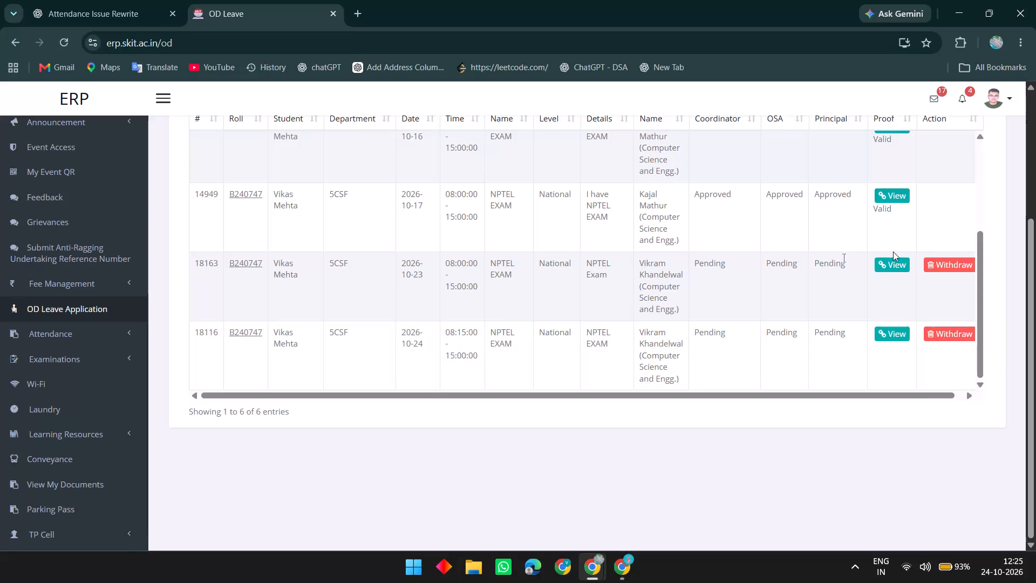
Examine the proof documents attached to the OD requests dated 2026-10-23 and 2026-10-24, and review the list of submitted requests again.
click(895, 260)
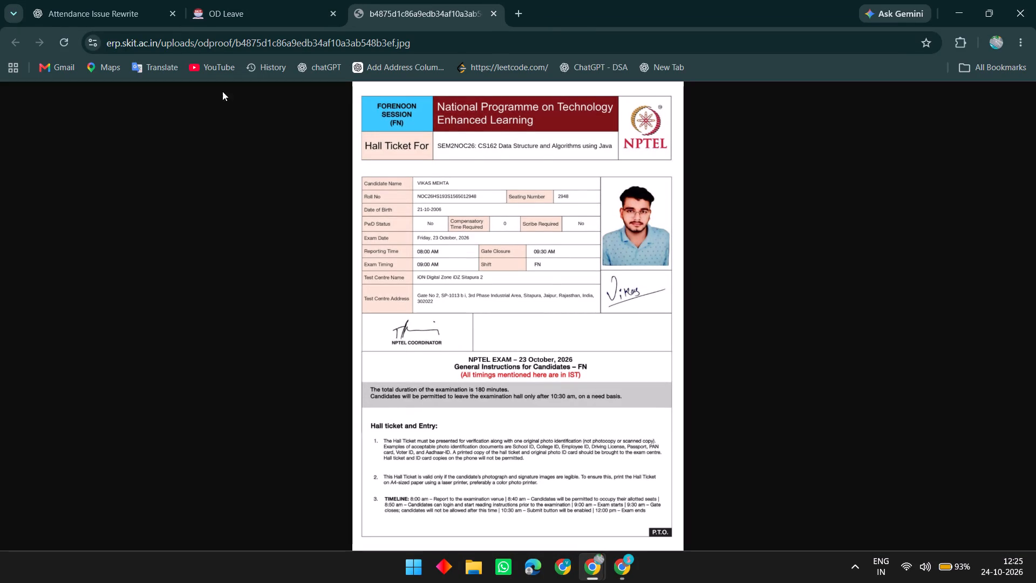
click(494, 12)
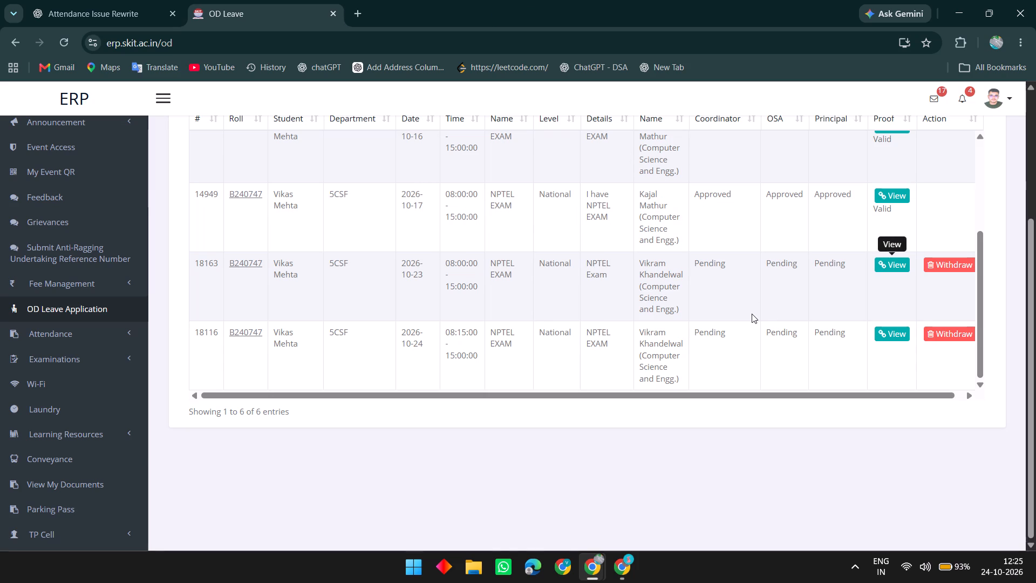
click(897, 336)
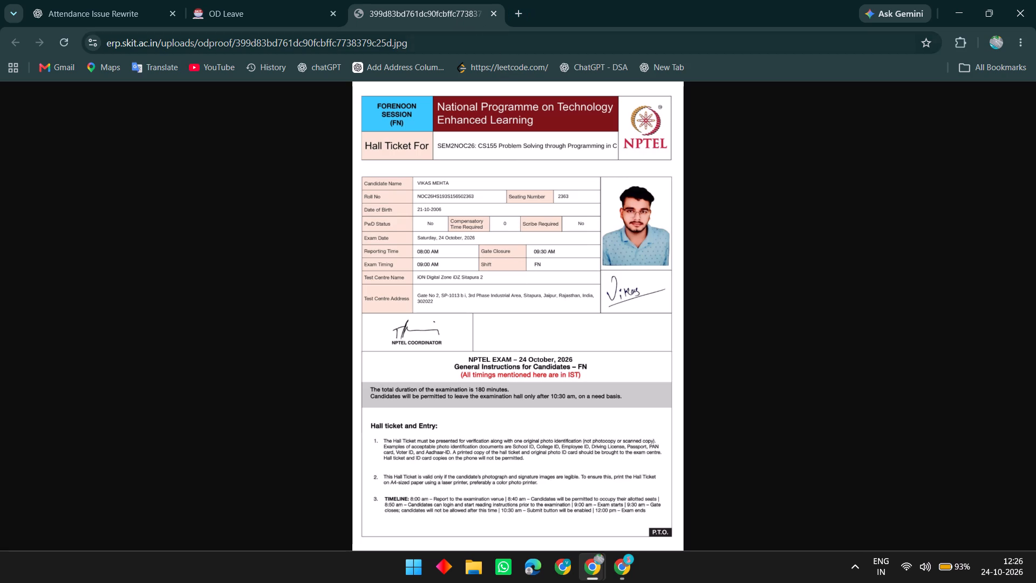
click(494, 15)
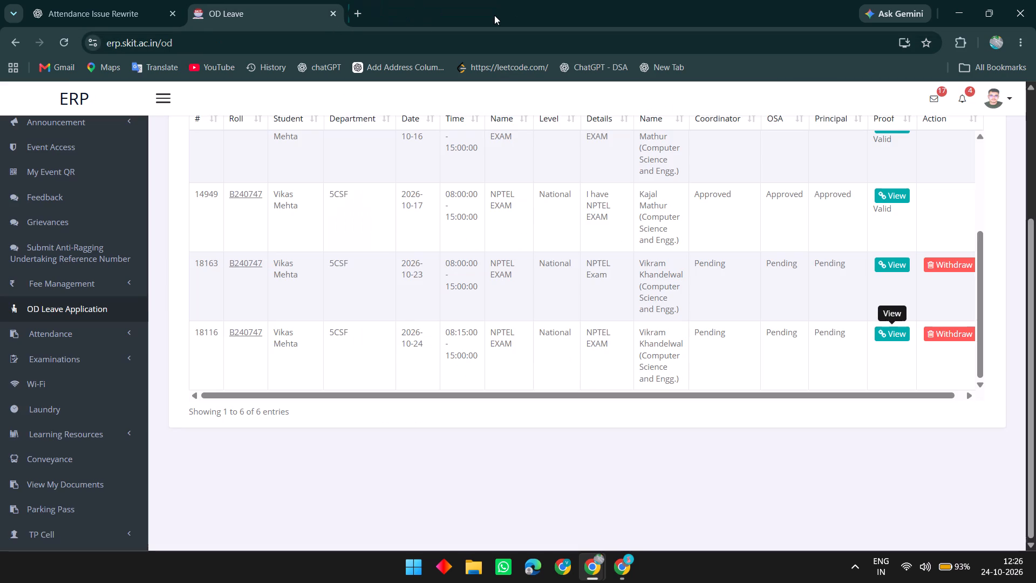
scroll(651, 233, up, 3)
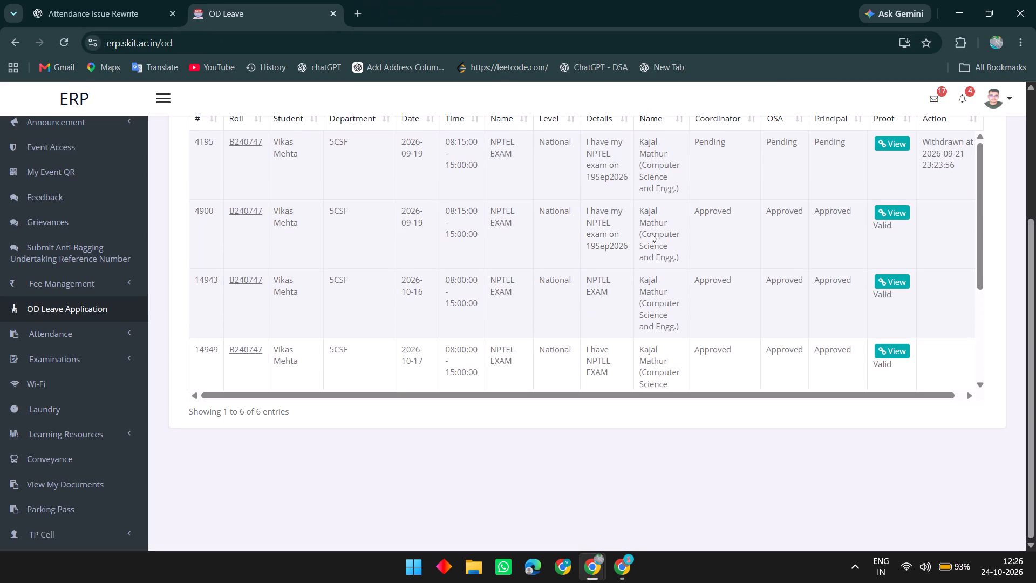
scroll(651, 233, down, 5)
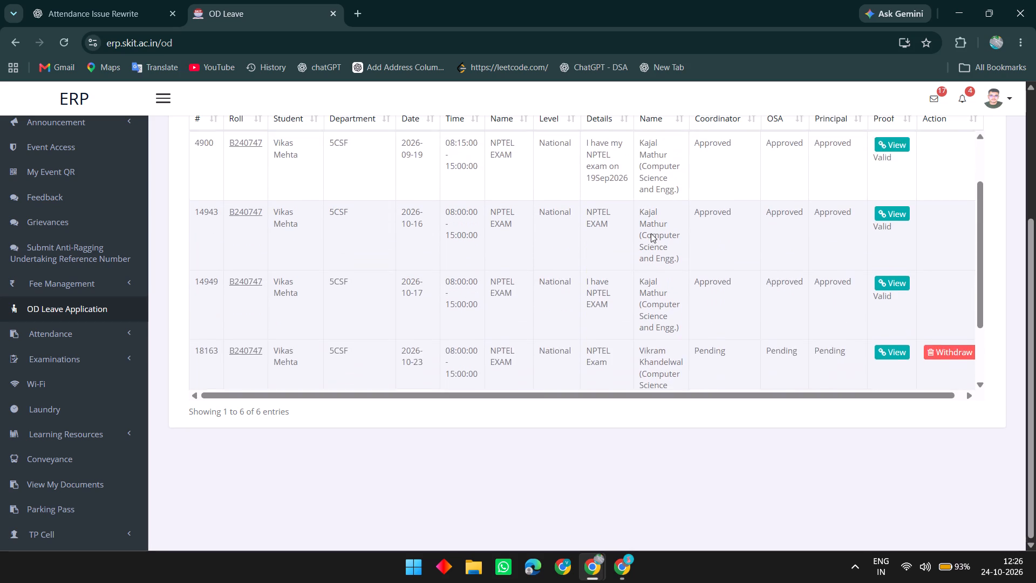
scroll(651, 233, down, 1)
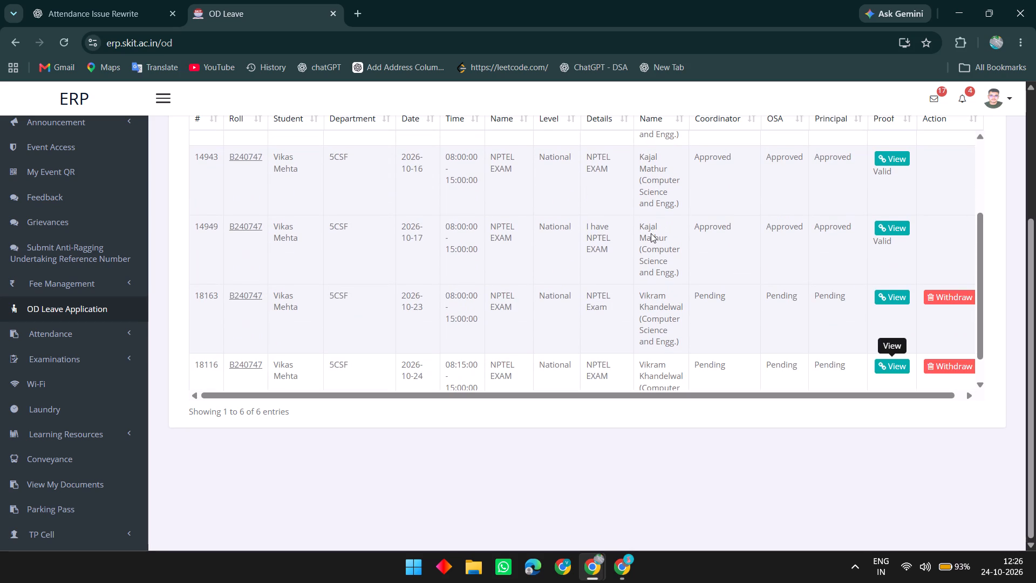
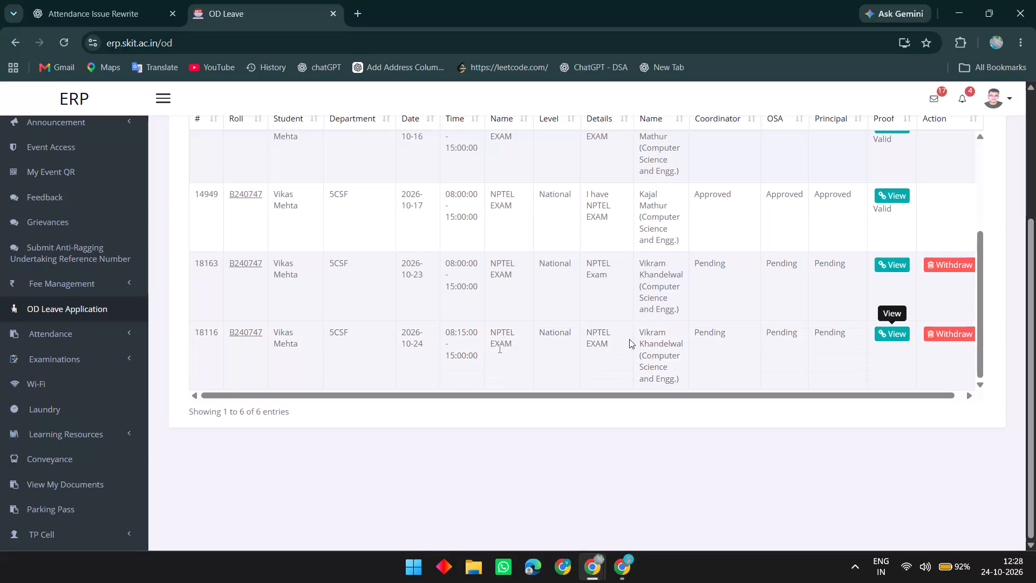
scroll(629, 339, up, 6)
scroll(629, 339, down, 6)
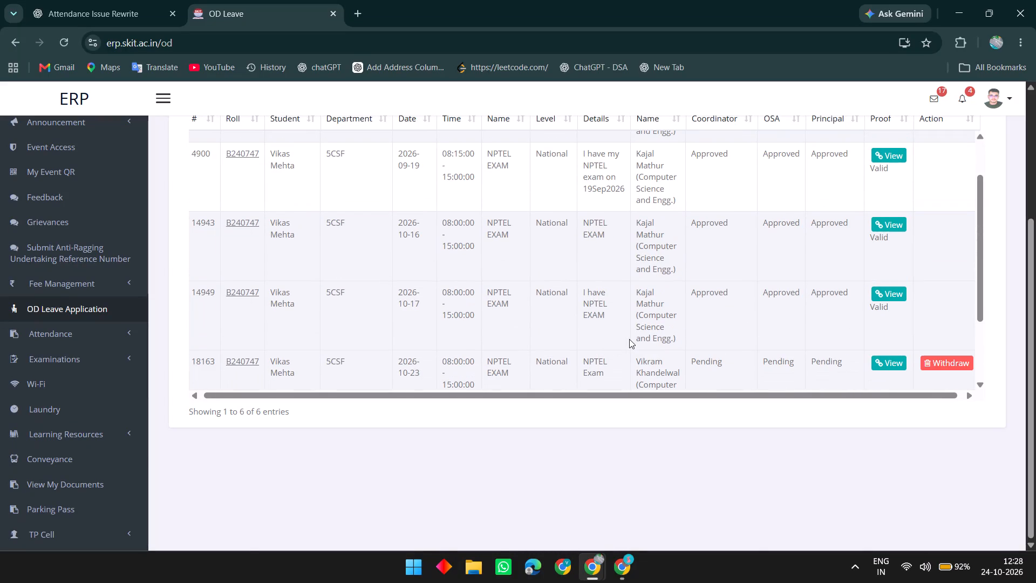
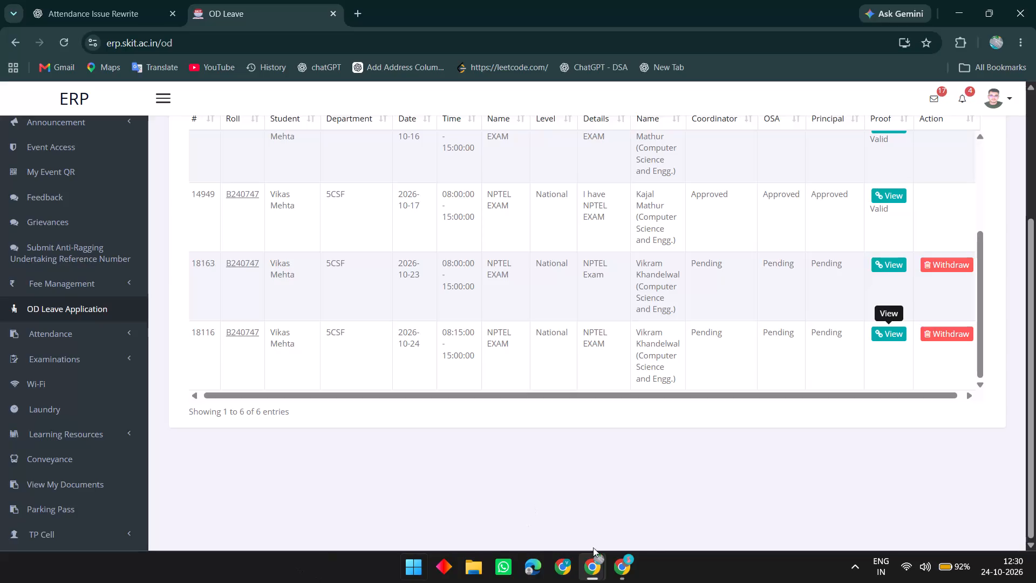
Open the individual attendance report and examine the Techpravah 2026 event hours and the subject-wise attendance records.
scroll(710, 355, up, 2)
scroll(710, 355, down, 4)
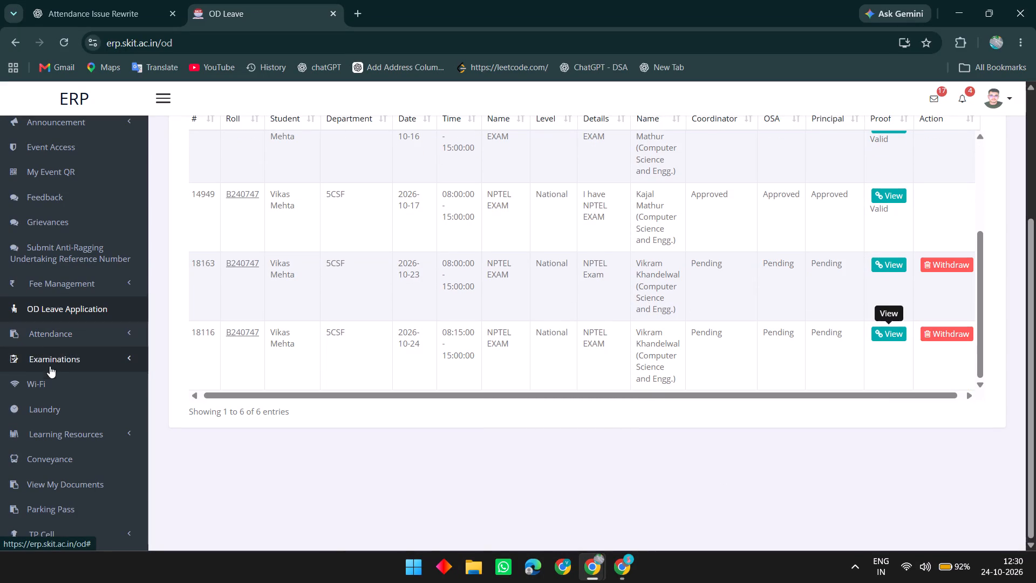
click(49, 335)
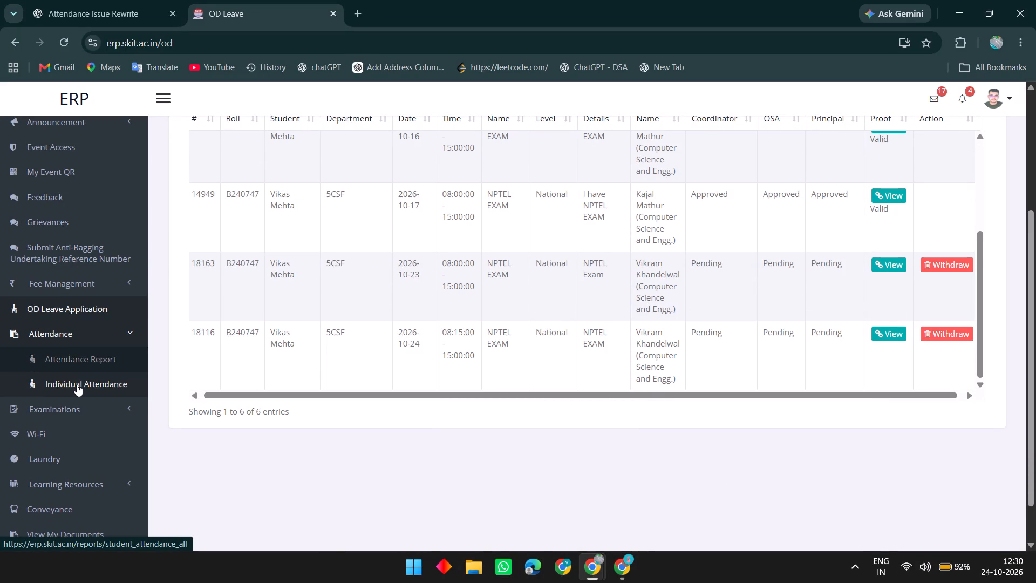
click(77, 384)
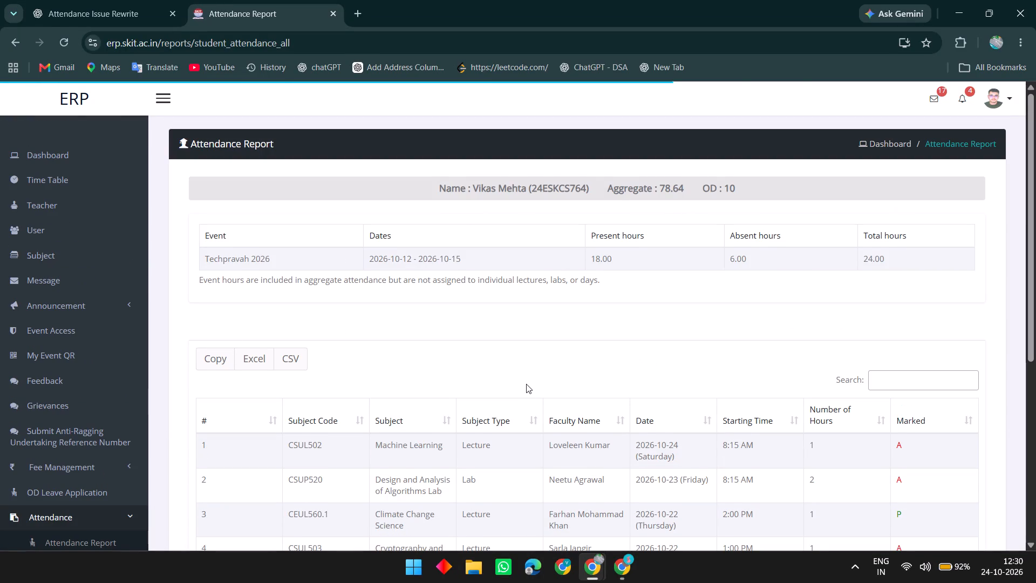
scroll(526, 384, down, 1)
scroll(526, 384, up, 1)
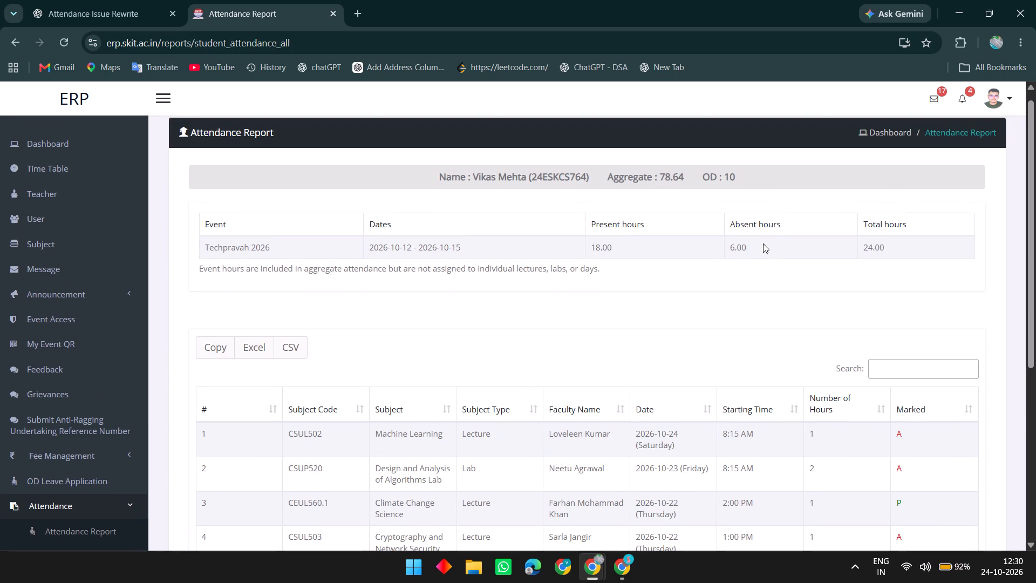
drag(763, 243, 669, 241)
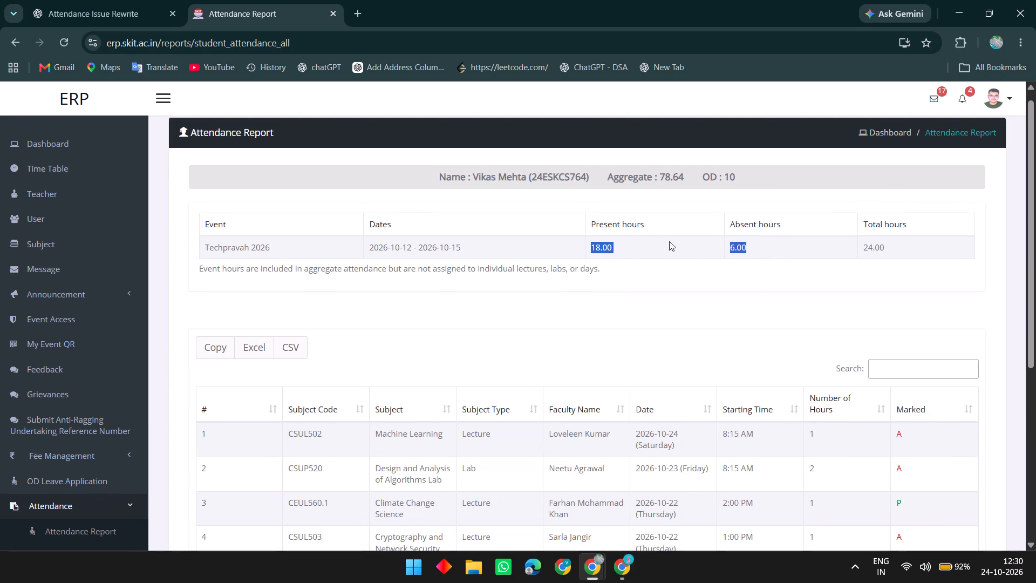
drag(669, 241, 677, 241)
click(677, 241)
scroll(708, 378, down, 2)
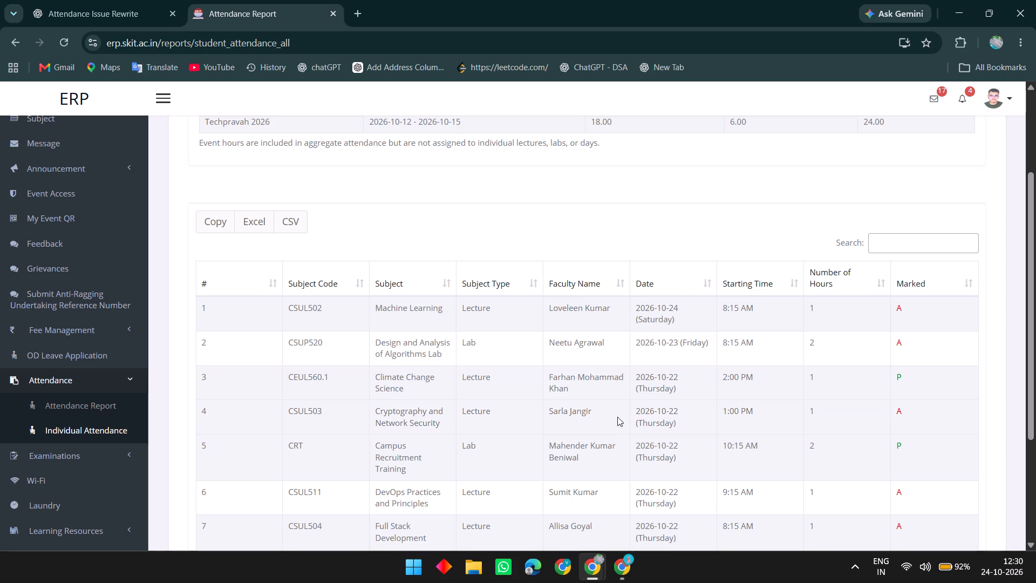
scroll(611, 419, up, 3)
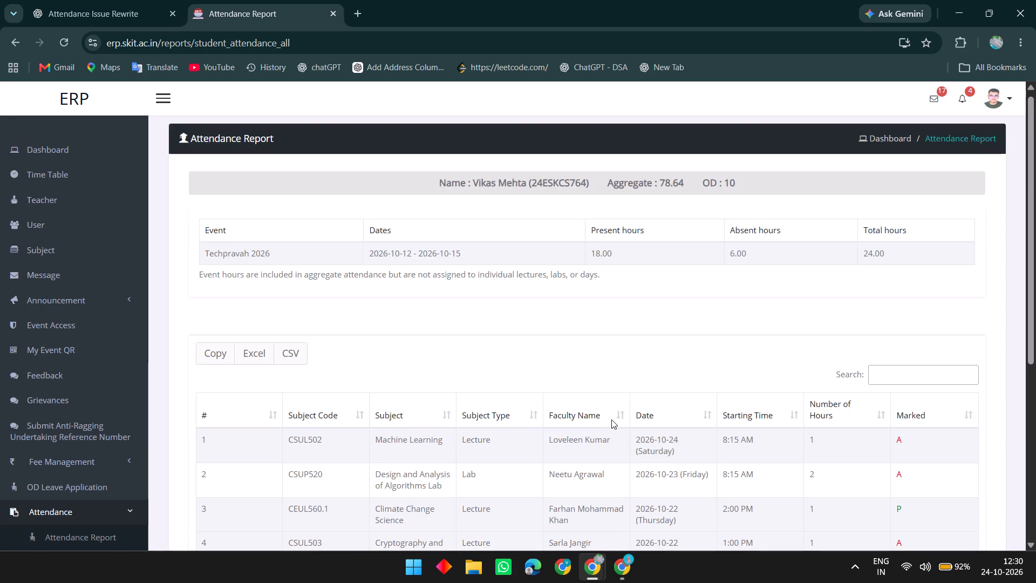
scroll(611, 419, down, 10)
scroll(611, 419, up, 8)
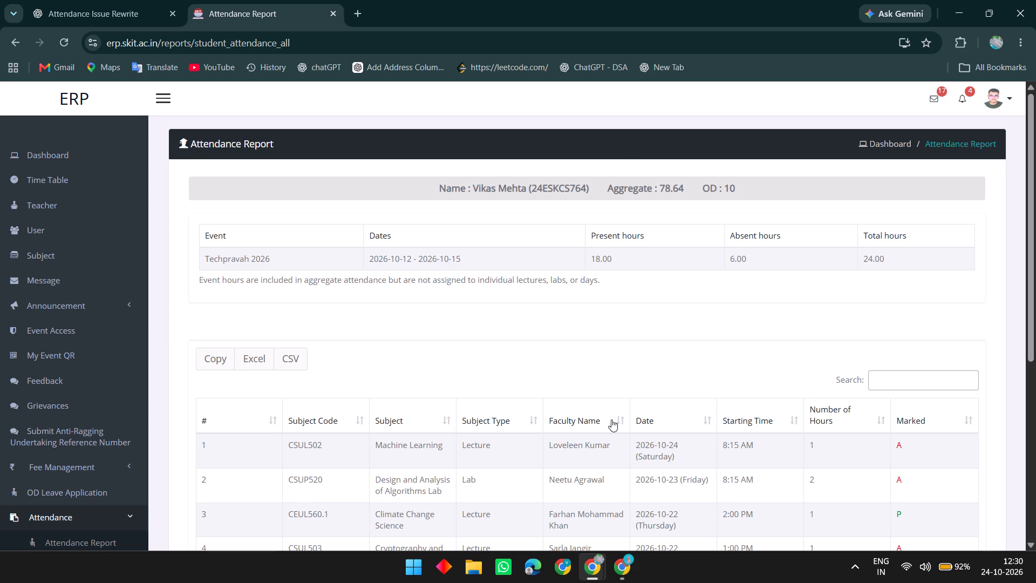
scroll(611, 419, down, 5)
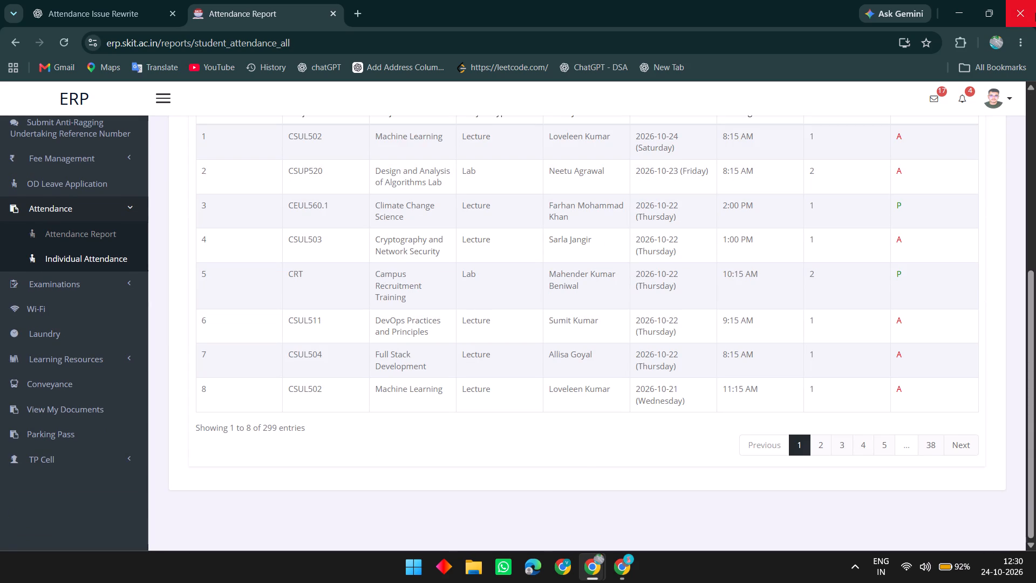
Close the ERP window and reload the tech Pravah attendance grievance spreadsheet to regain access.
click(1033, 0)
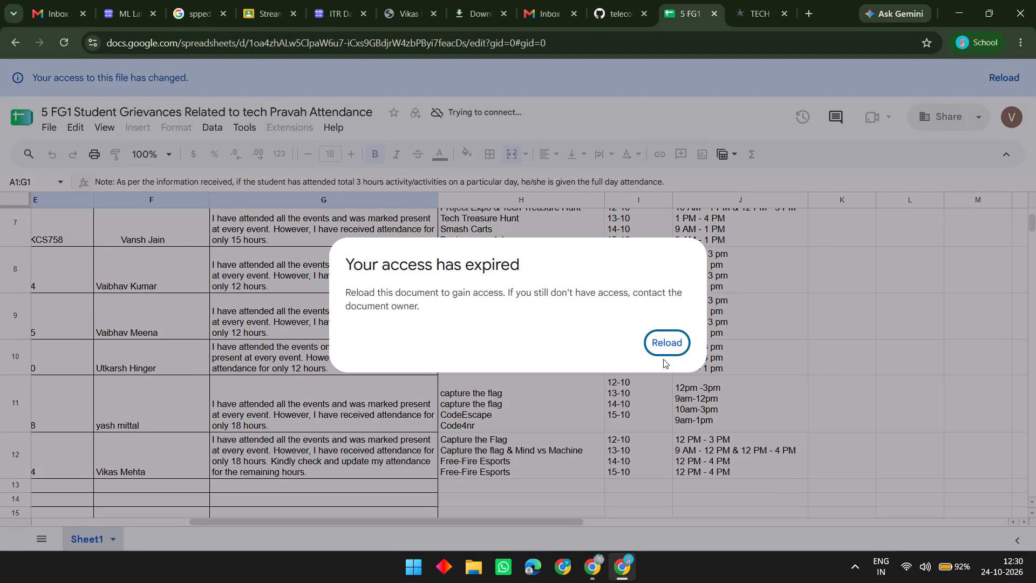
click(659, 344)
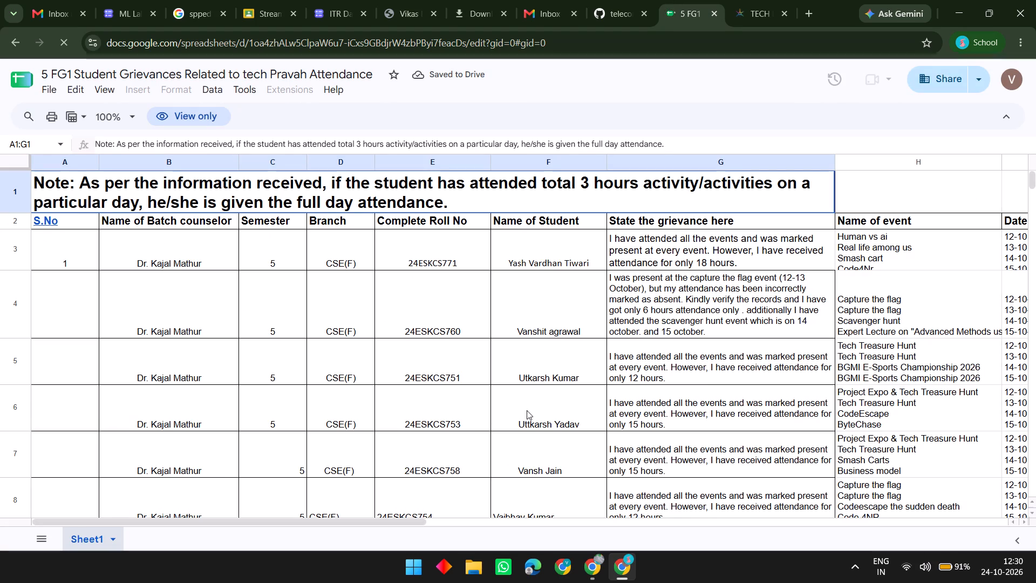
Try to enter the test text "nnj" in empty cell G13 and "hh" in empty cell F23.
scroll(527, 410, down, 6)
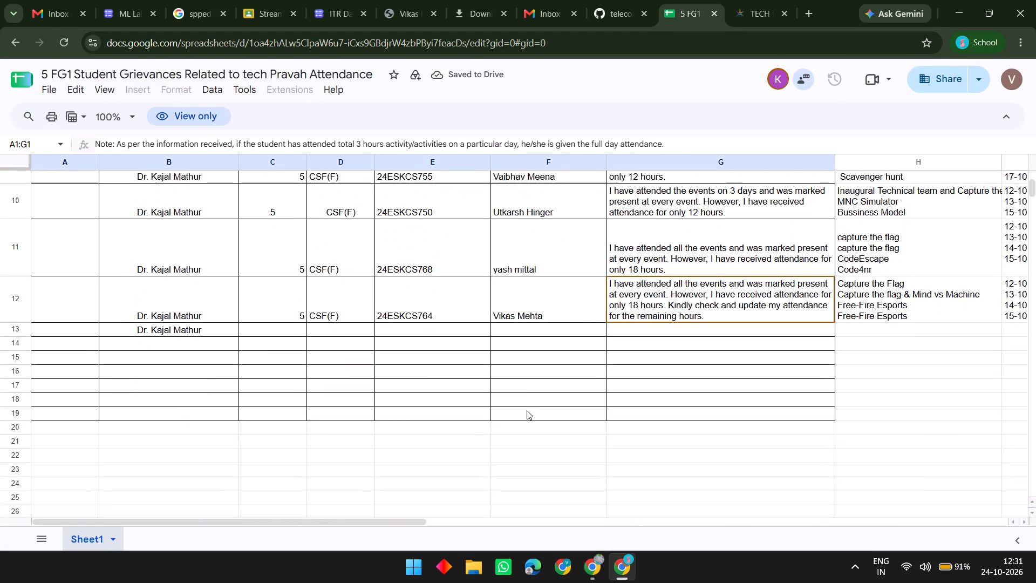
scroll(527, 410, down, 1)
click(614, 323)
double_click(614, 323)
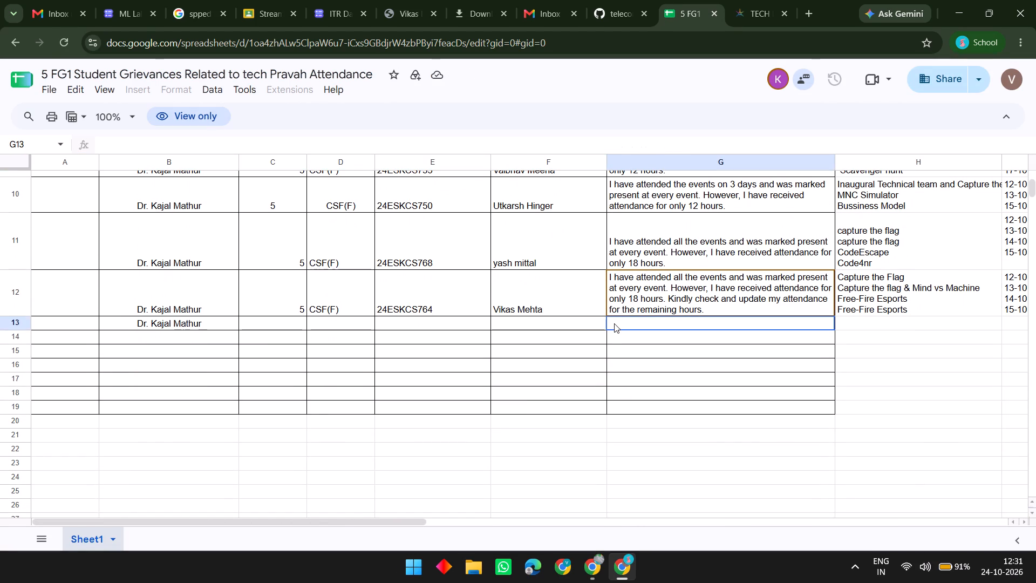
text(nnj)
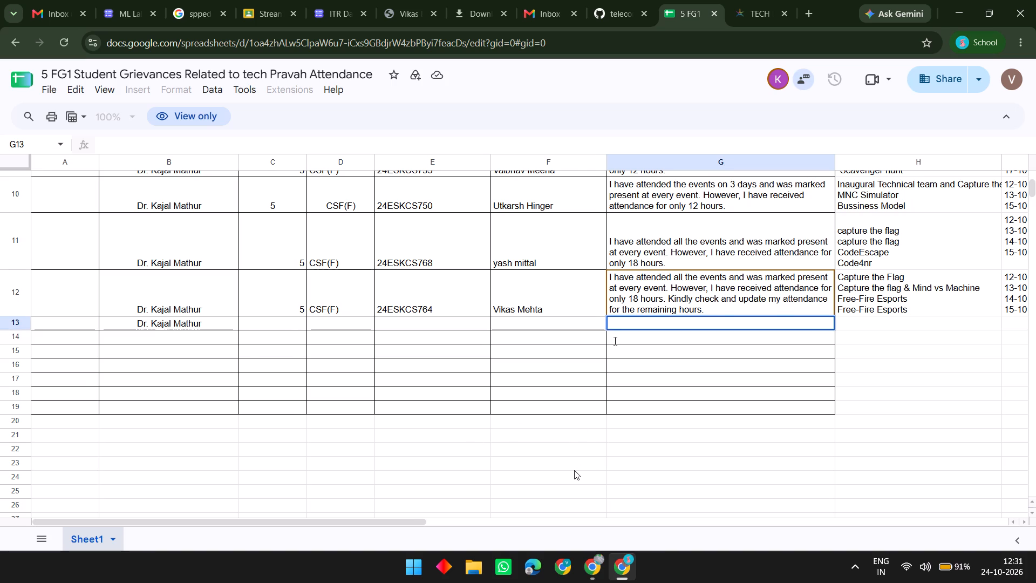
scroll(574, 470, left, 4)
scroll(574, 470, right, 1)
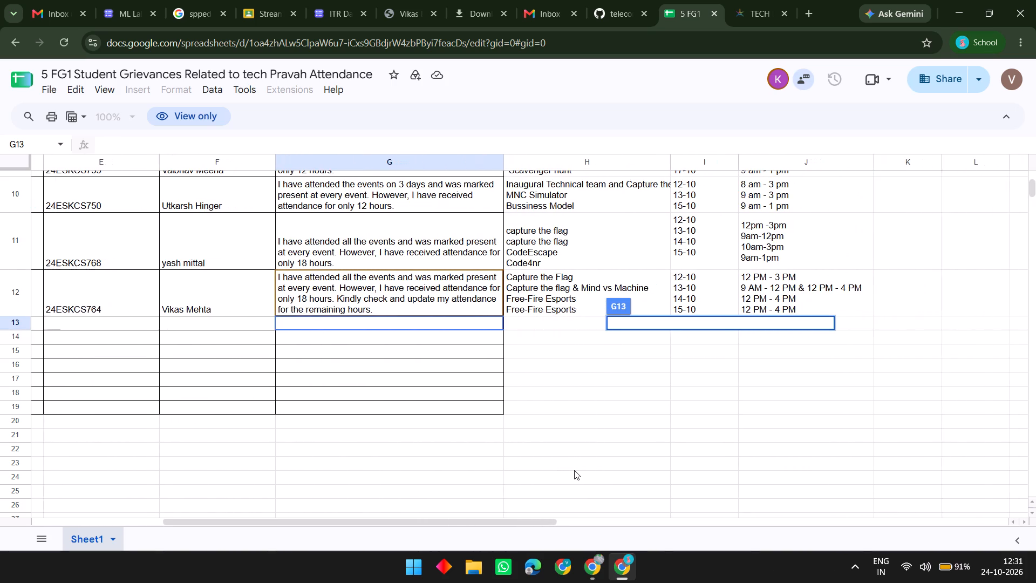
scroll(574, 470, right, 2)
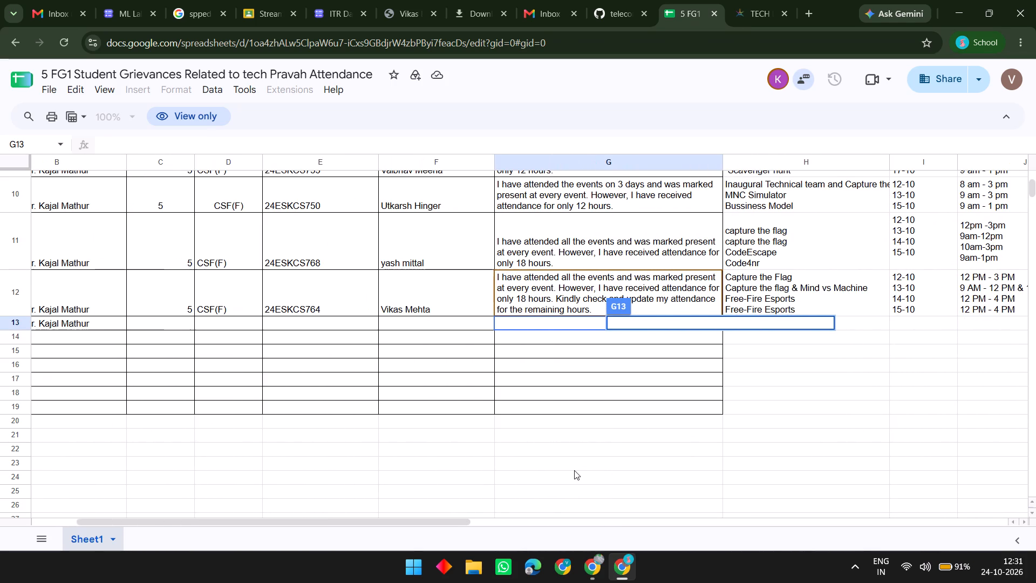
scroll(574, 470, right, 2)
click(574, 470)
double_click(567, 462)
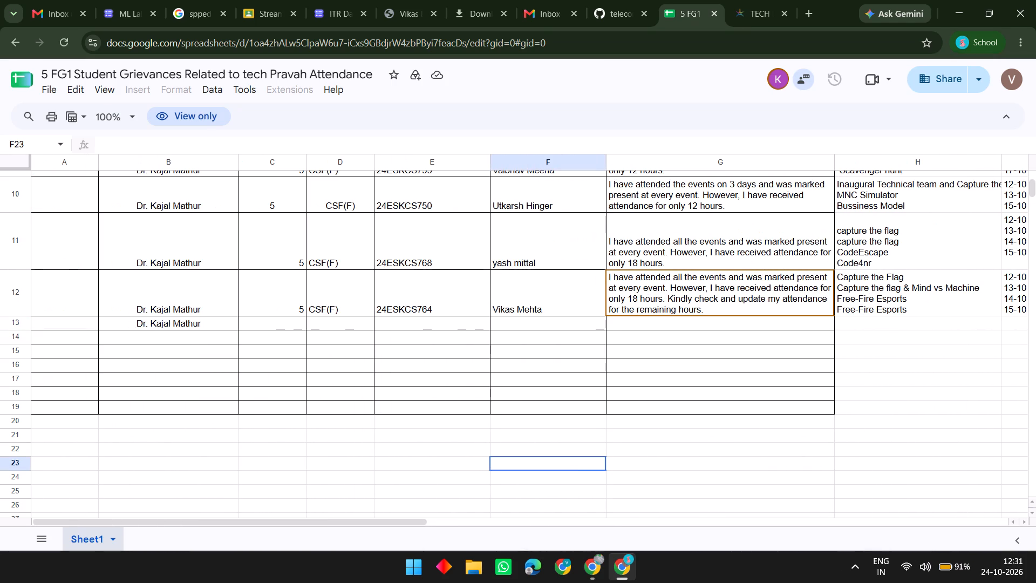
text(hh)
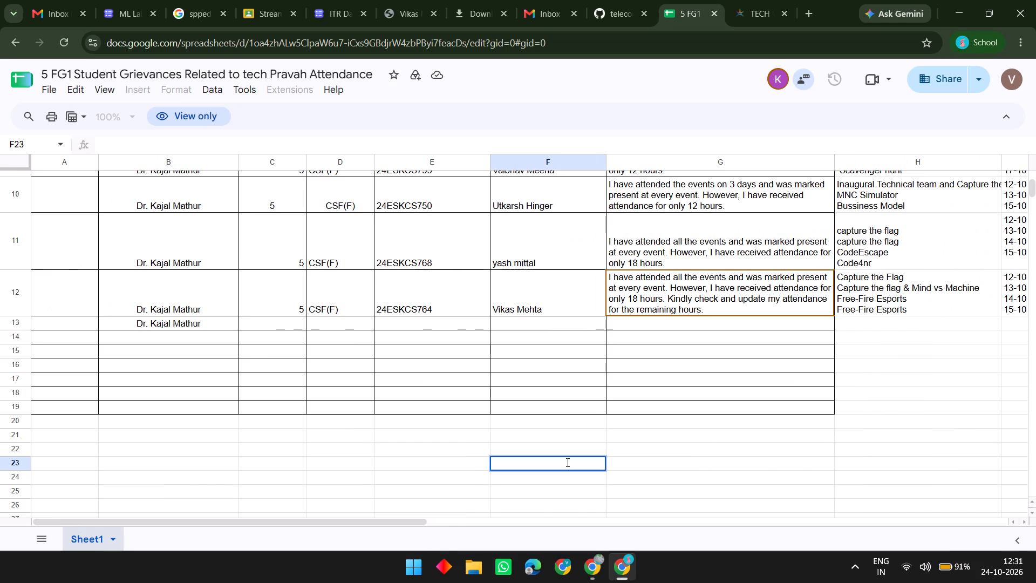
Reload the grievance spreadsheet, discarding the test entries, and check the details of its view-only access.
scroll(377, 452, up, 6)
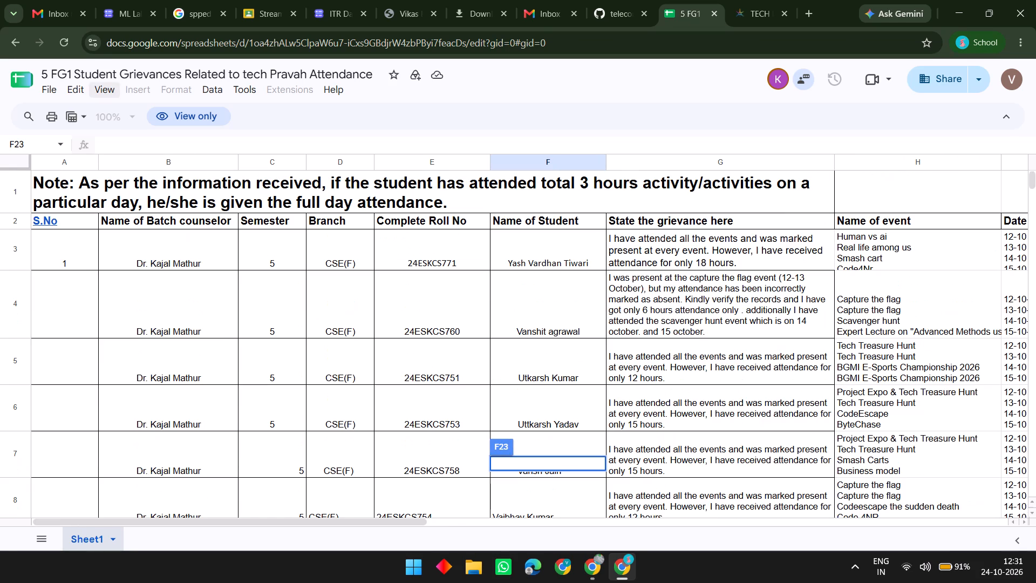
click(58, 42)
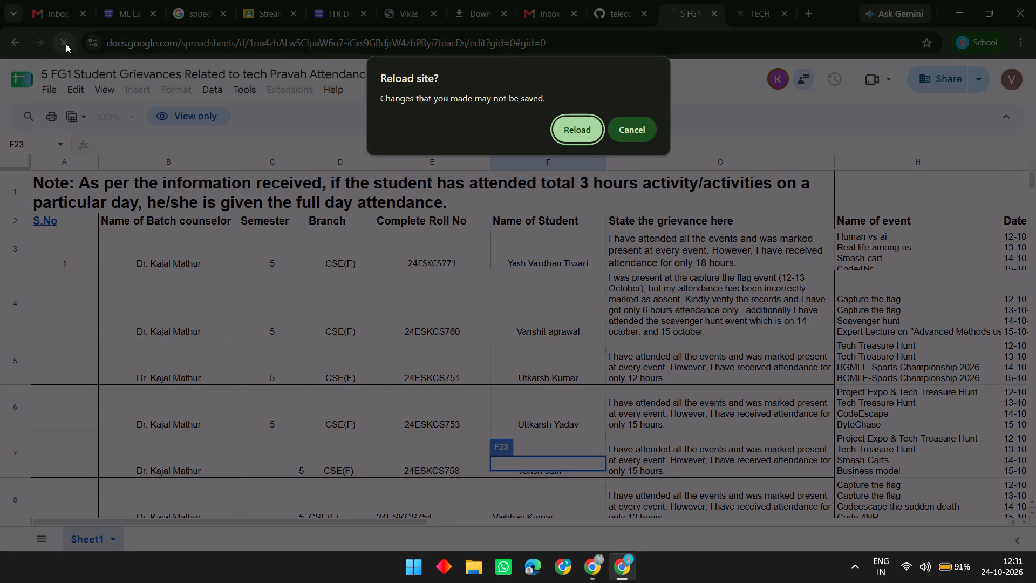
click(572, 122)
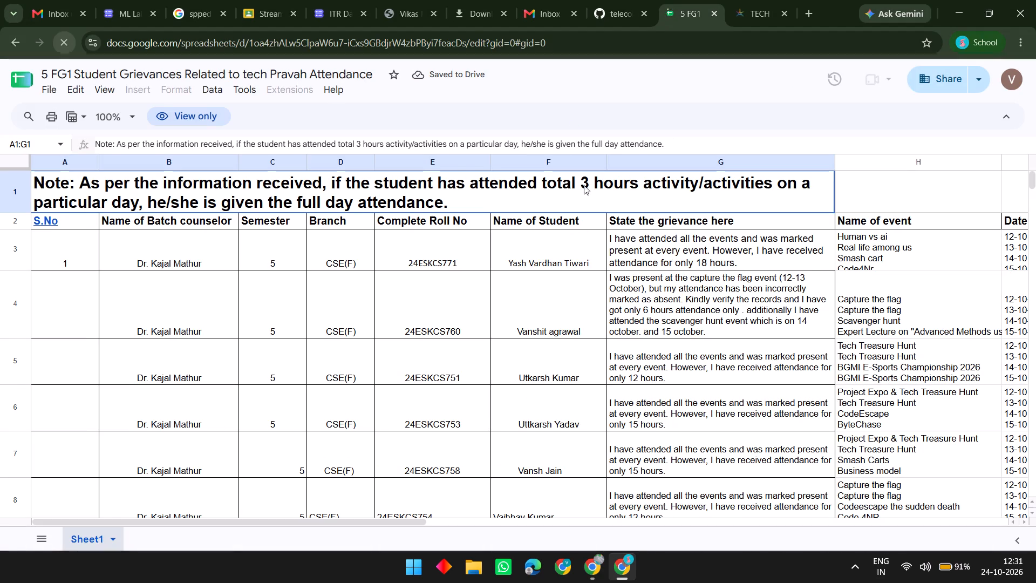
click(169, 119)
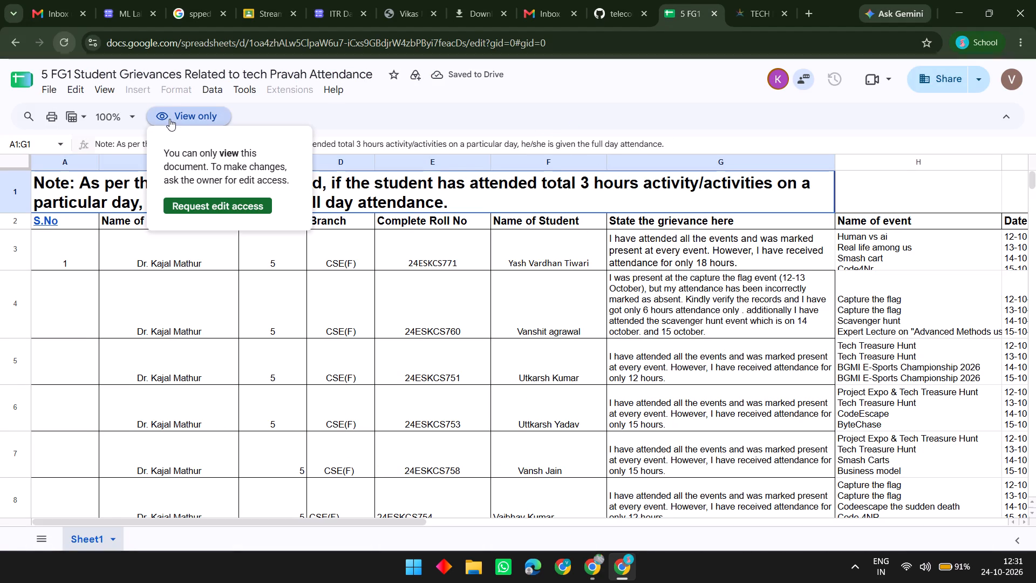
click(421, 127)
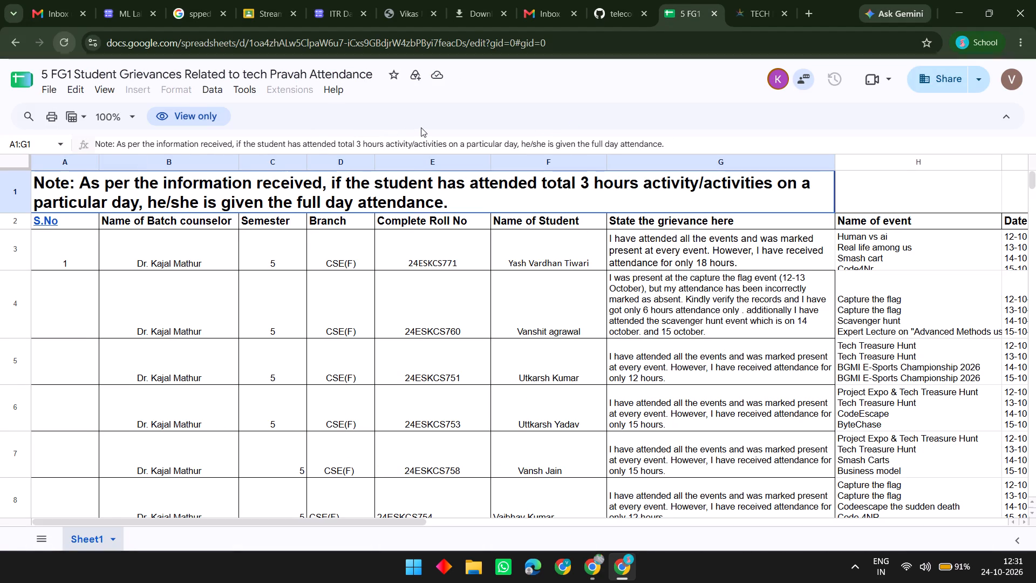
Review the student's own row 12, including its grievance text, event names, dates and times.
scroll(421, 127, down, 3)
scroll(447, 384, down, 3)
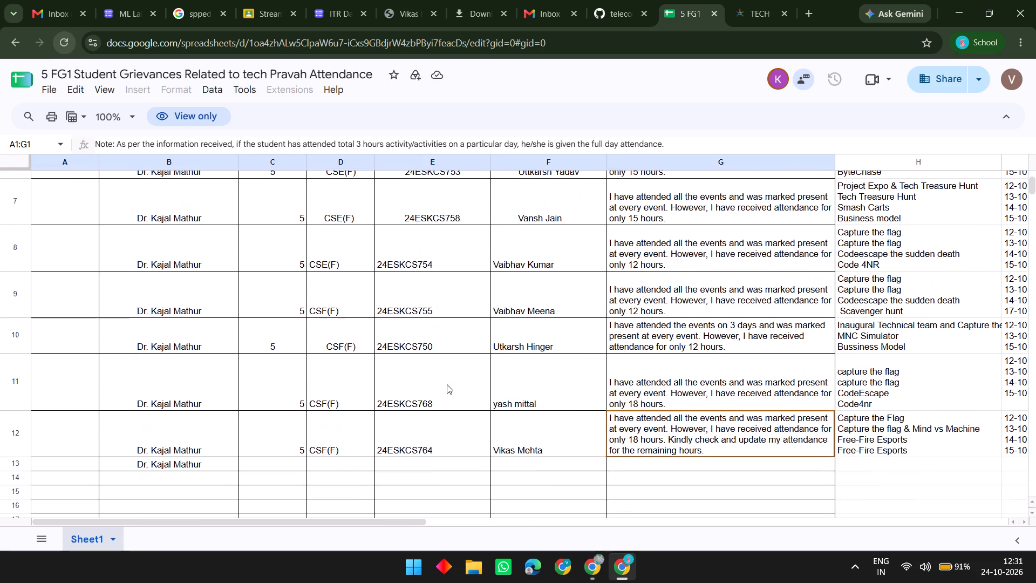
scroll(447, 384, down, 1)
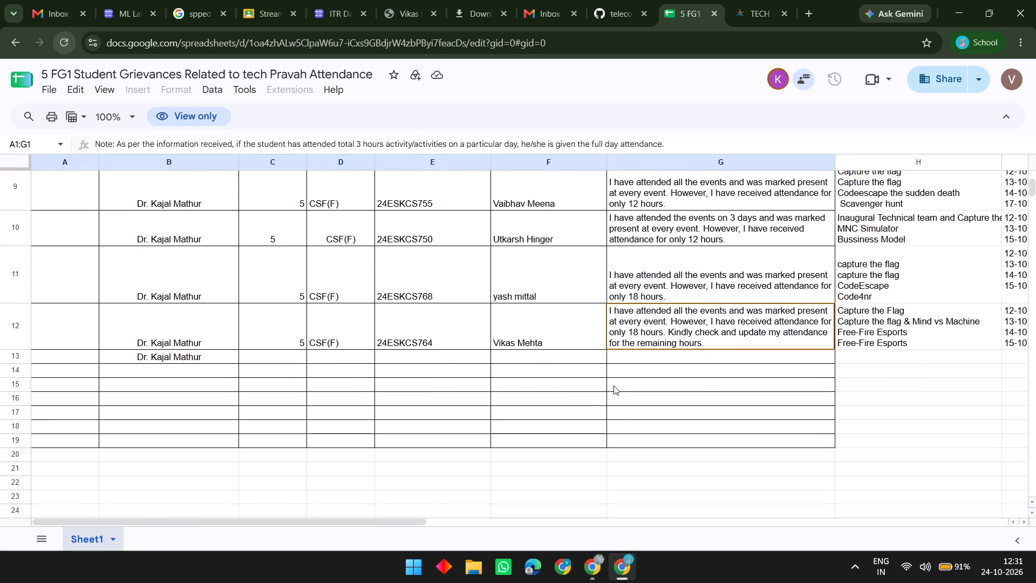
scroll(614, 385, left, 4)
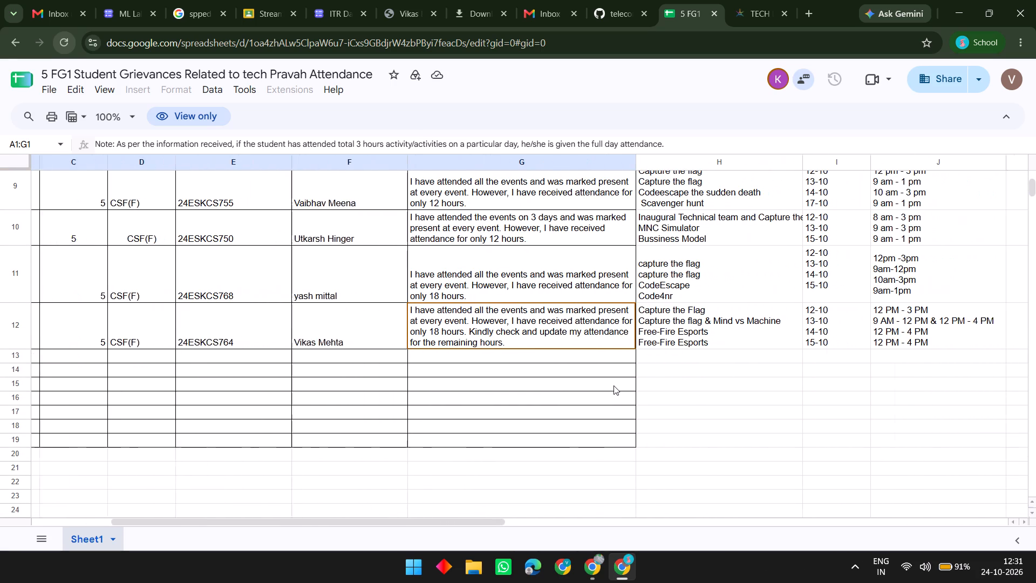
scroll(614, 385, left, 1)
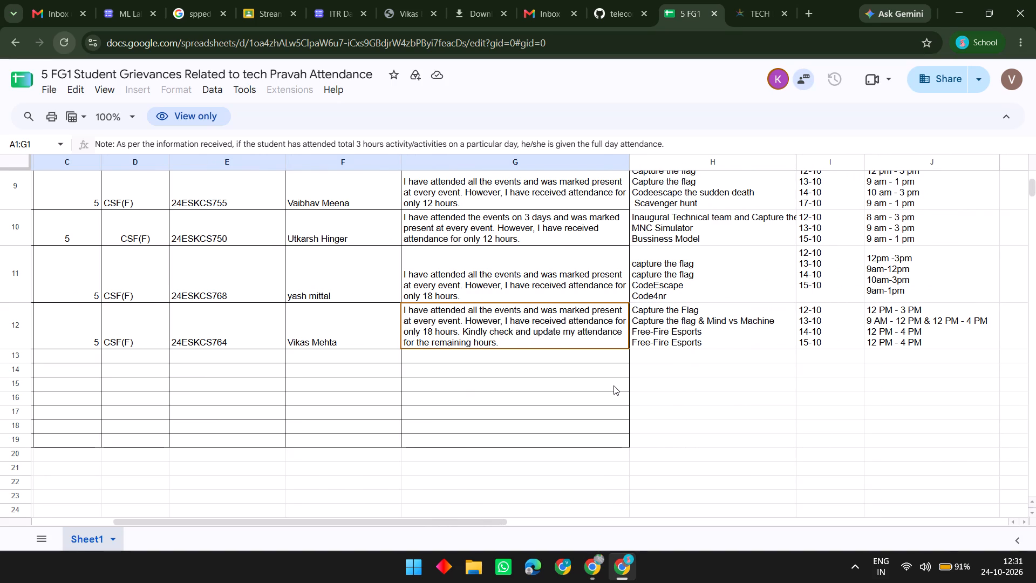
Review the attendance note in row 1, the column headings and the other students' grievance, event, date and time entries.
scroll(614, 385, up, 6)
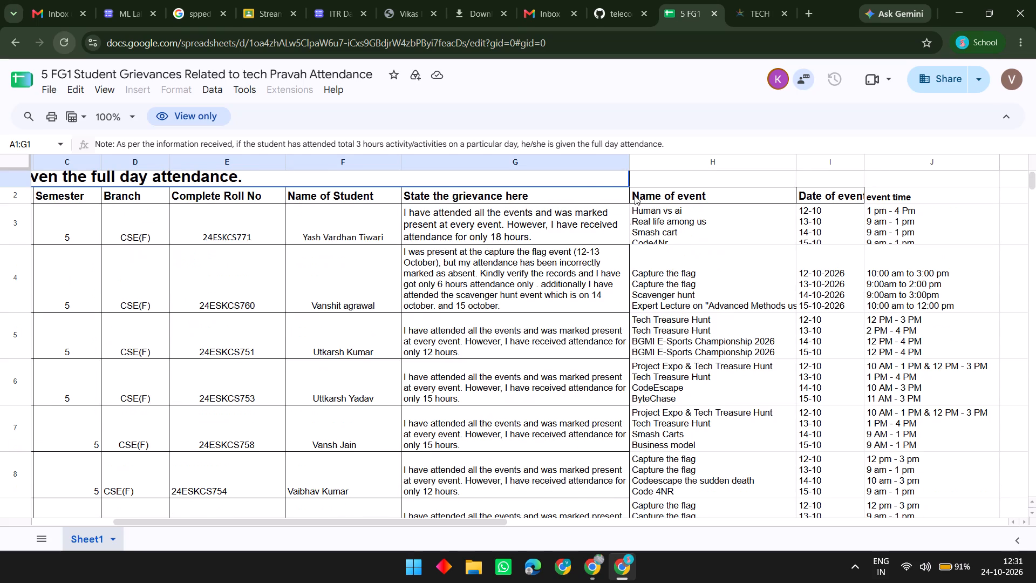
scroll(690, 195, right, 1)
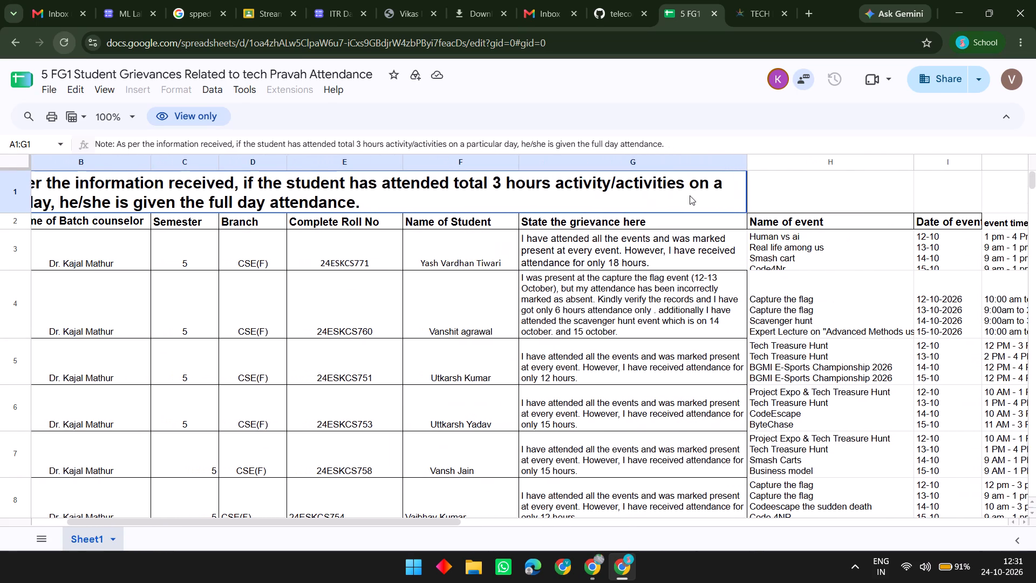
scroll(690, 195, right, 1)
scroll(512, 193, right, 1)
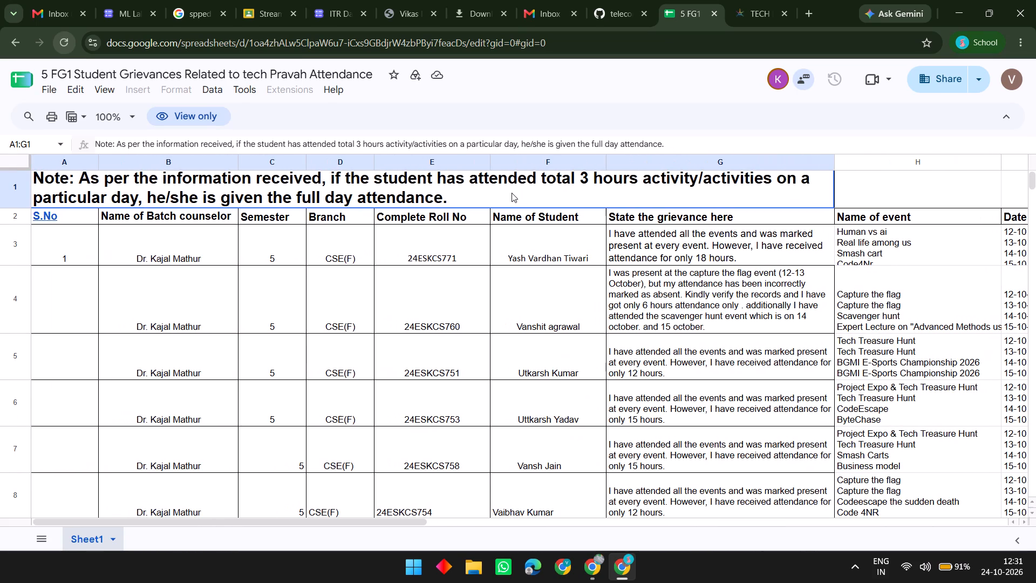
scroll(512, 193, right, 2)
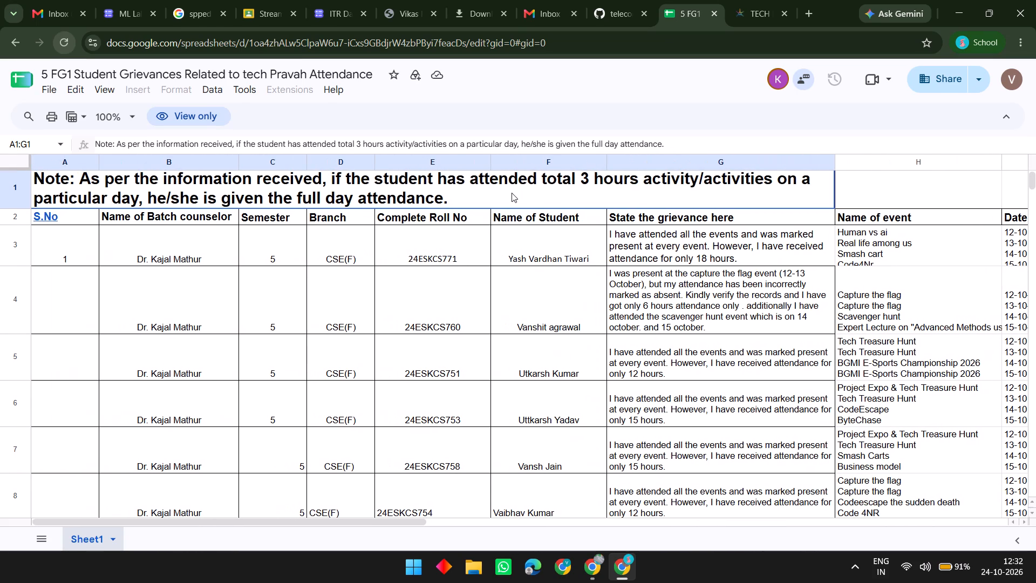
scroll(512, 193, left, 7)
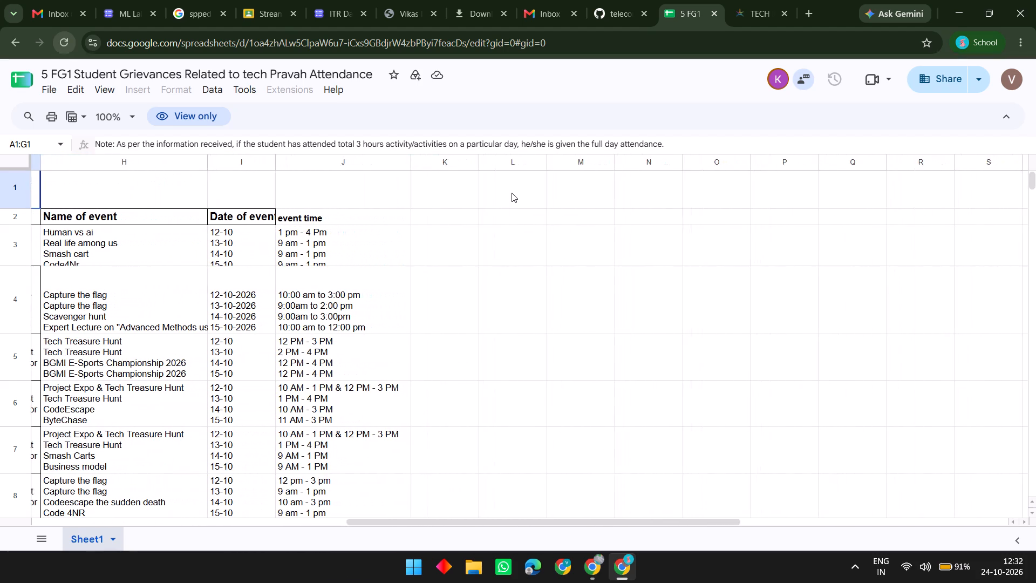